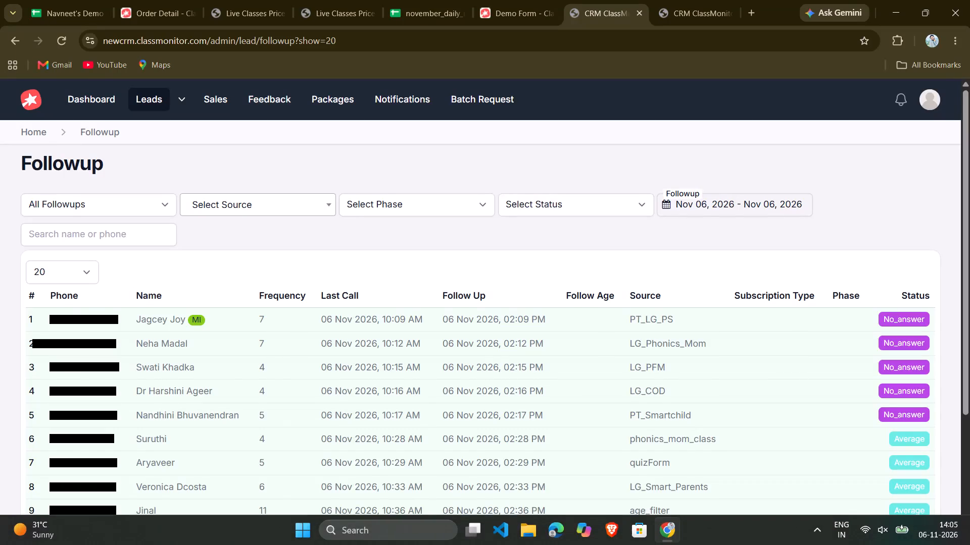
Filter the follow-up list to leads with the status no_answer.
{"action": "scroll", "coordinate": [714, 316], "scroll_direction": "down", "scroll_amount": 4}
{"action": "scroll", "coordinate": [714, 316], "scroll_direction": "up", "scroll_amount": 10}
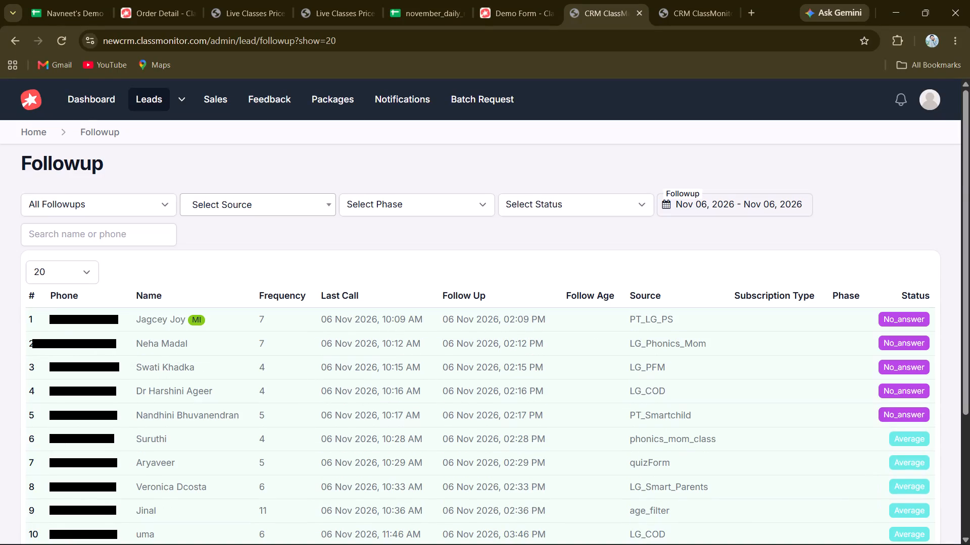
{"action": "left_click", "coordinate": [564, 200]}
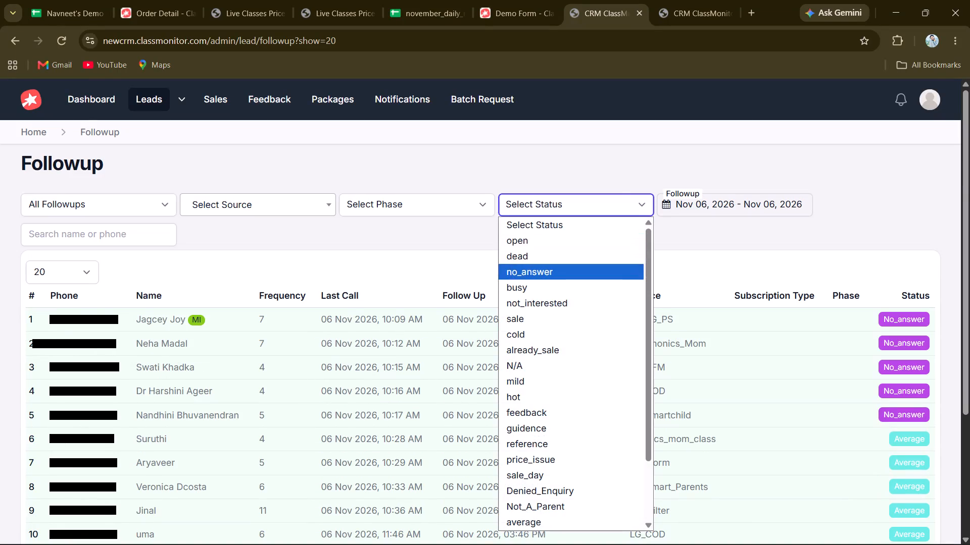
{"action": "left_click", "coordinate": [540, 269]}
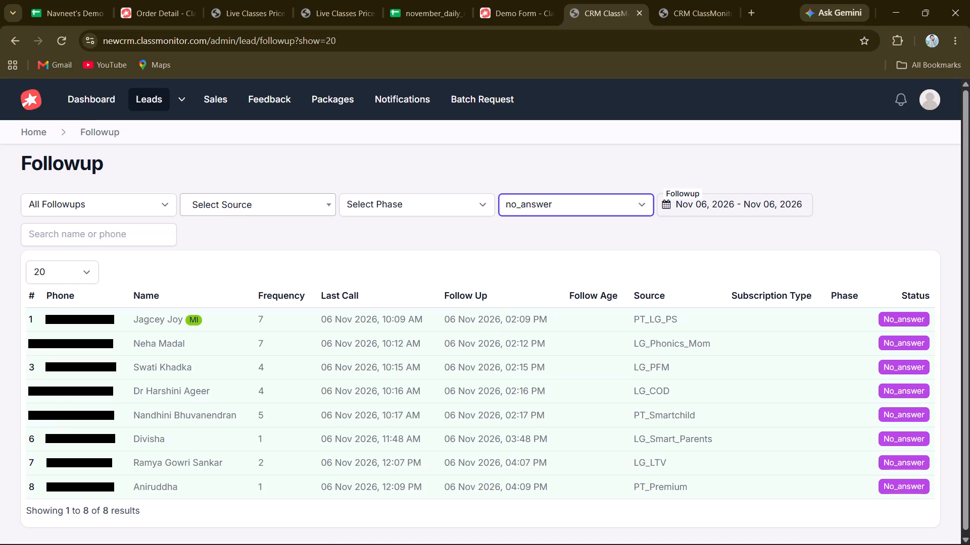
Open the first lead in the filtered follow-up list, the one with source PT_LG_PS.
{"action": "left_click", "coordinate": [382, 320]}
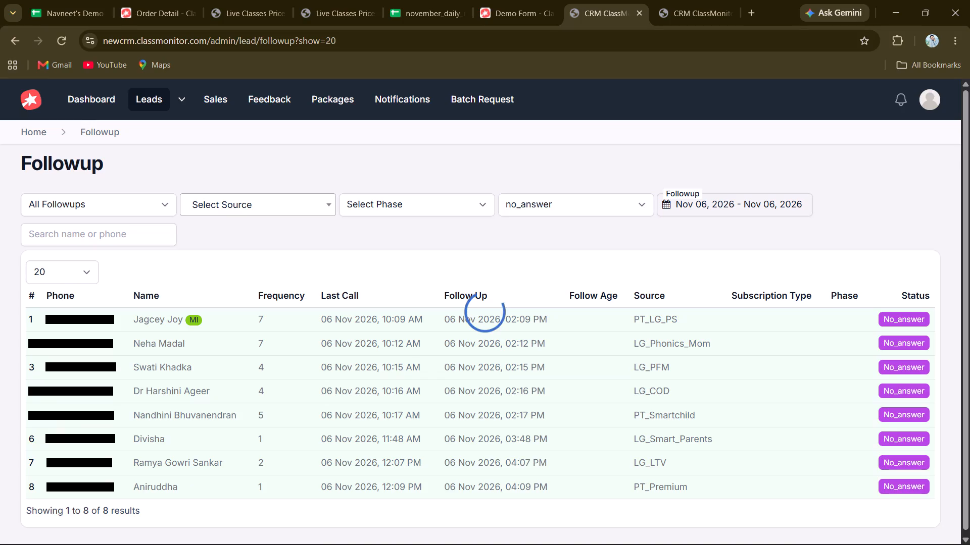
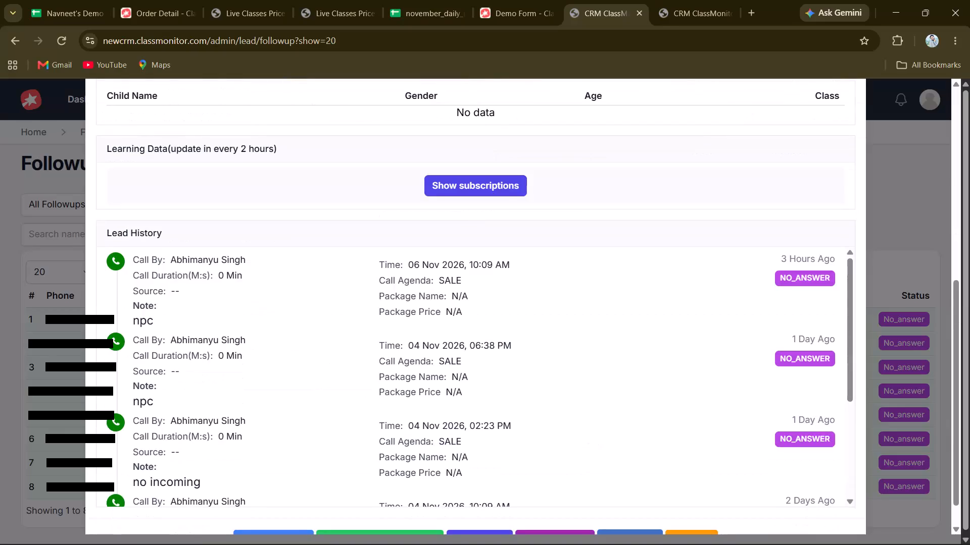
Call the open lead and save the call log with status NO_ANSWER, next follow-up In 4 Hour and note "npc", closing the lead.
{"action": "left_click", "coordinate": [617, 509]}
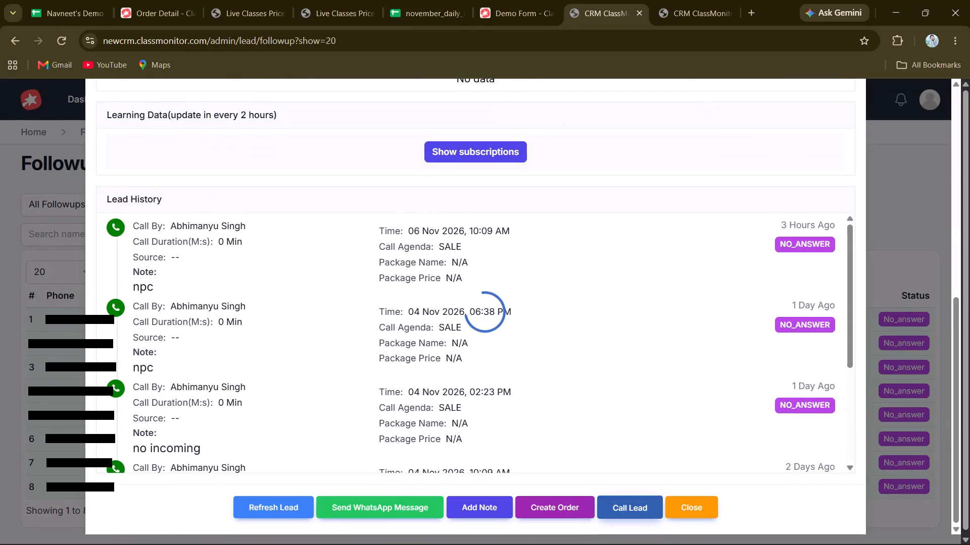
{"action": "scroll", "coordinate": [630, 514], "scroll_direction": "down", "scroll_amount": 7}
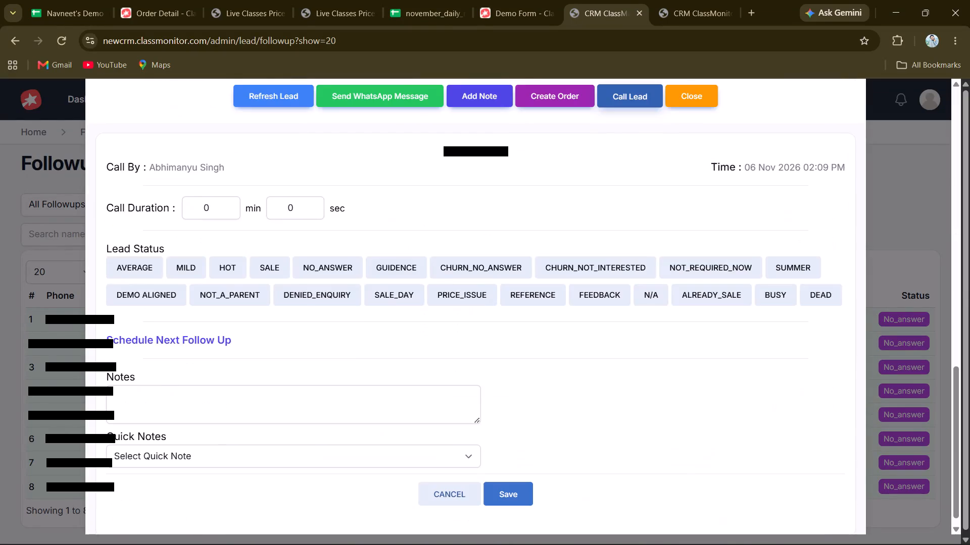
{"action": "scroll", "coordinate": [514, 351], "scroll_direction": "up", "scroll_amount": 10}
{"action": "scroll", "coordinate": [514, 351], "scroll_direction": "down", "scroll_amount": 6}
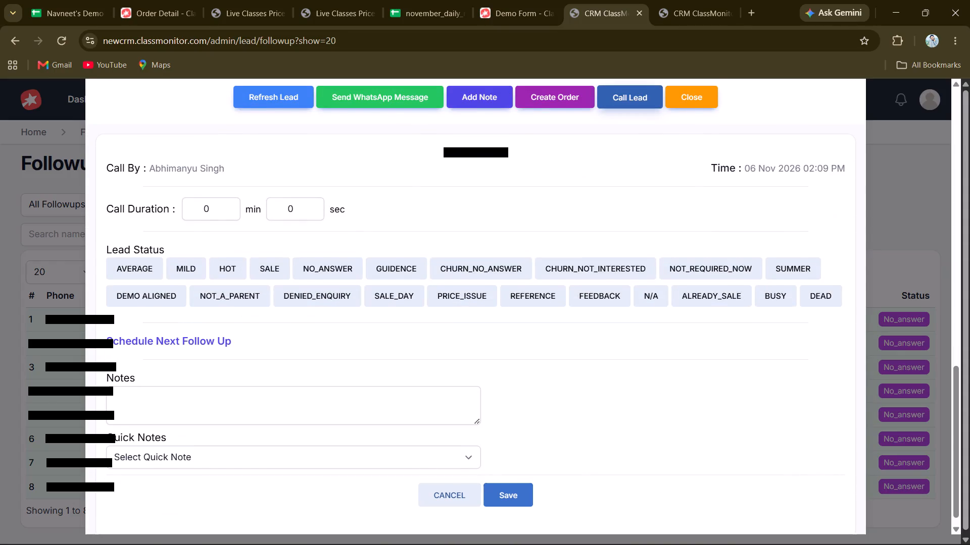
{"action": "left_click", "coordinate": [321, 254]}
{"action": "left_click", "coordinate": [291, 402]}
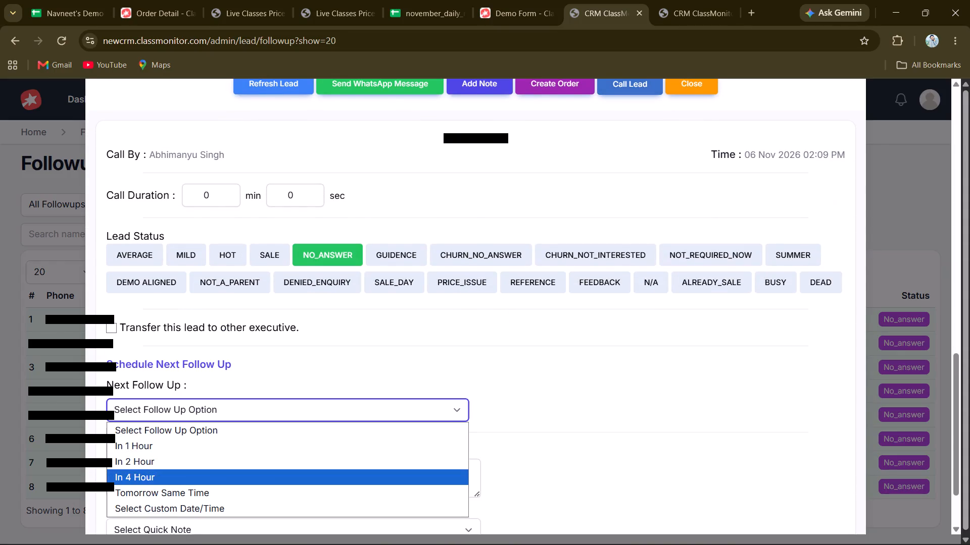
{"action": "left_click", "coordinate": [198, 480]}
{"action": "left_click", "coordinate": [244, 475]}
{"action": "type", "text": "npc"}
{"action": "key", "text": "space"}
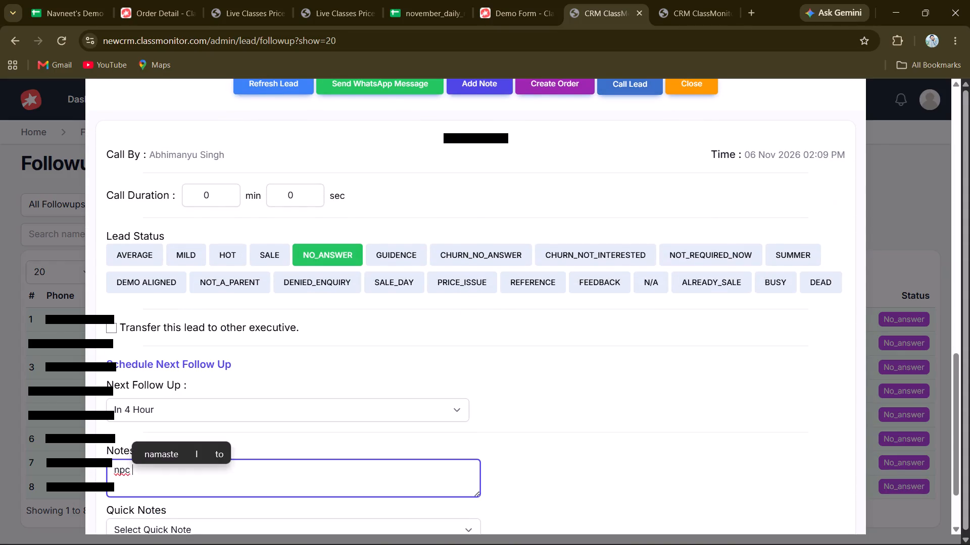
{"action": "scroll", "coordinate": [337, 492], "scroll_direction": "down", "scroll_amount": 5}
{"action": "left_click", "coordinate": [515, 479]}
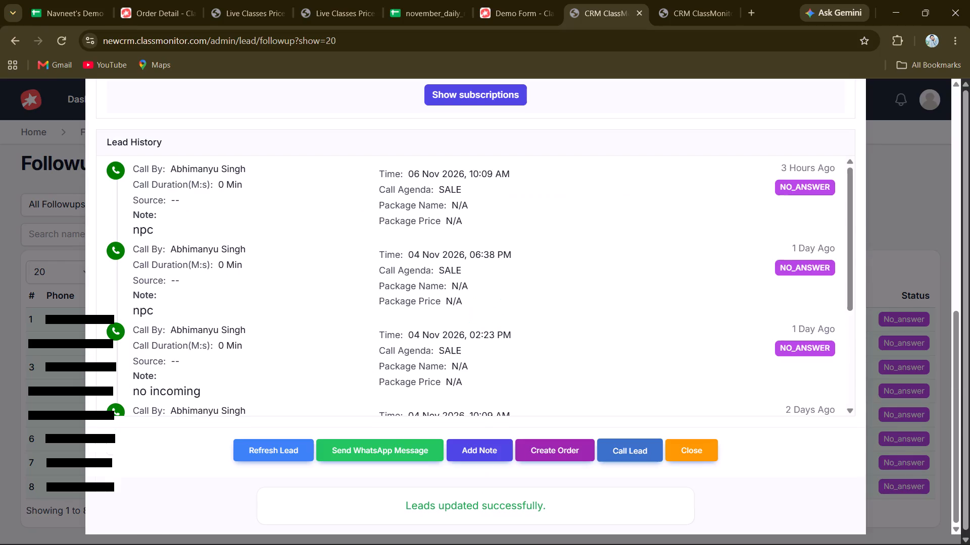
{"action": "left_click", "coordinate": [697, 458]}
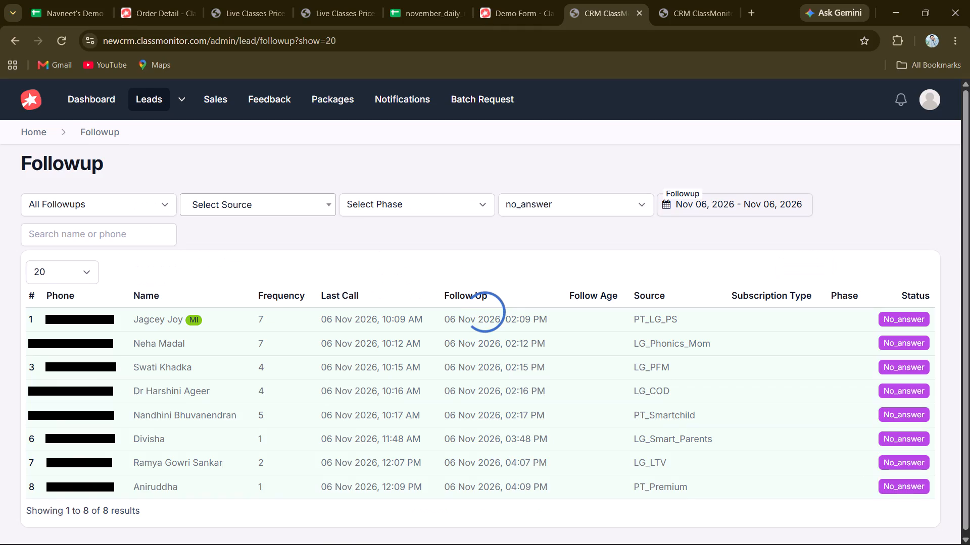
Open the lead in the first row of the no_answer follow-up list.
{"action": "left_click", "coordinate": [354, 320]}
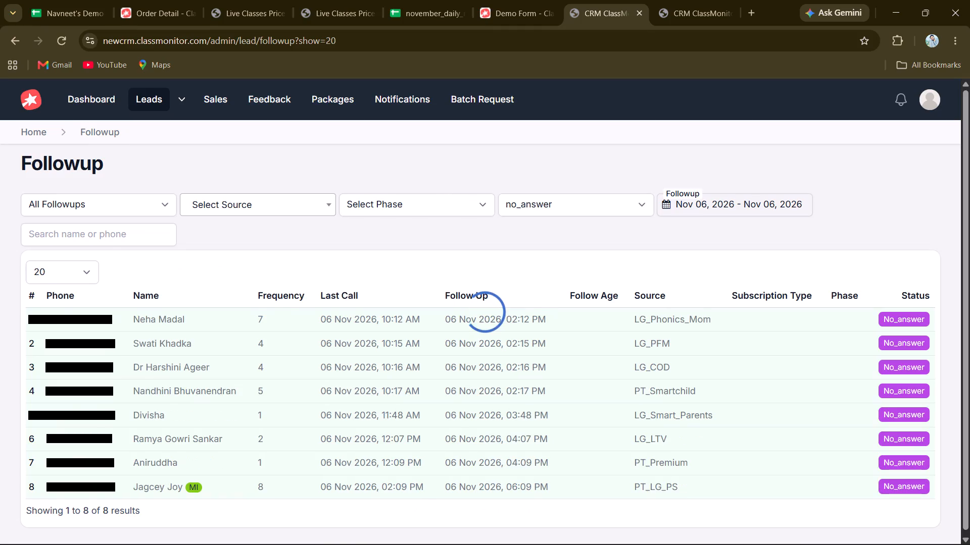
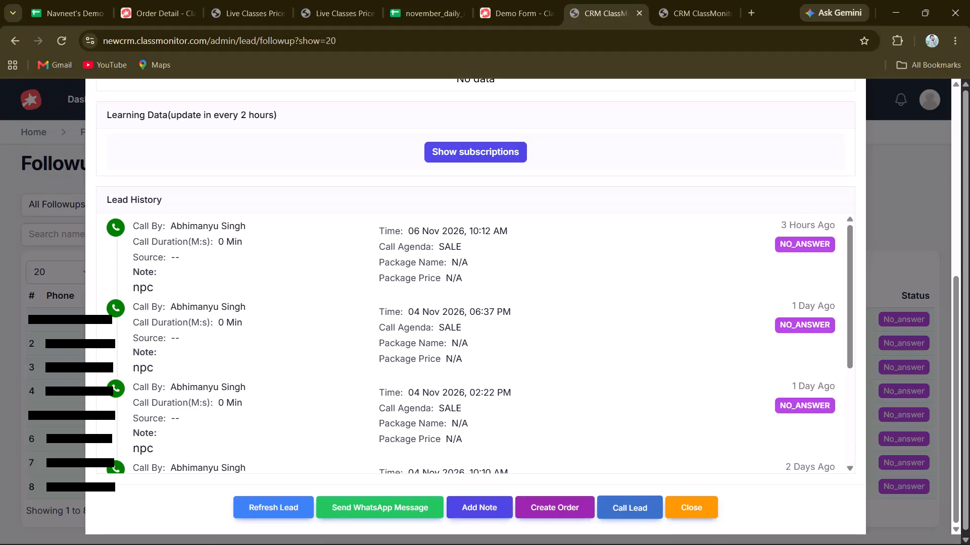
Call the open lead and save the call log with status NO_ANSWER, next follow-up In 4 Hour and note "npc", closing the lead.
{"action": "left_click", "coordinate": [640, 511]}
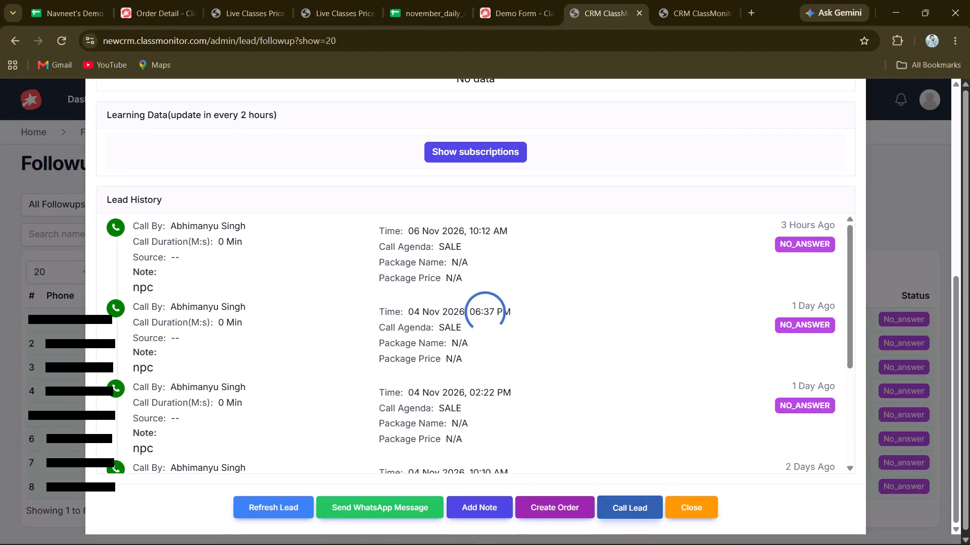
{"action": "scroll", "coordinate": [640, 511], "scroll_direction": "down", "scroll_amount": 11}
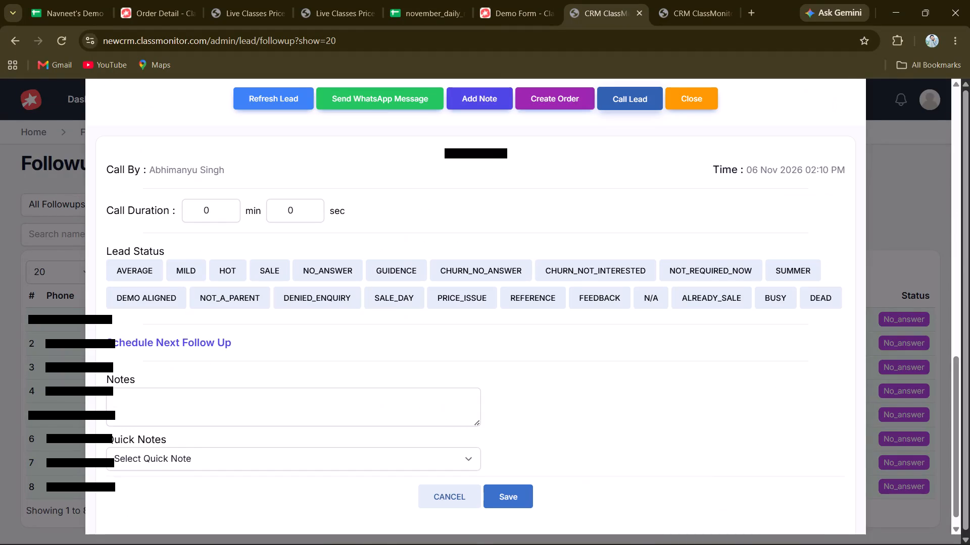
{"action": "left_click", "coordinate": [307, 255]}
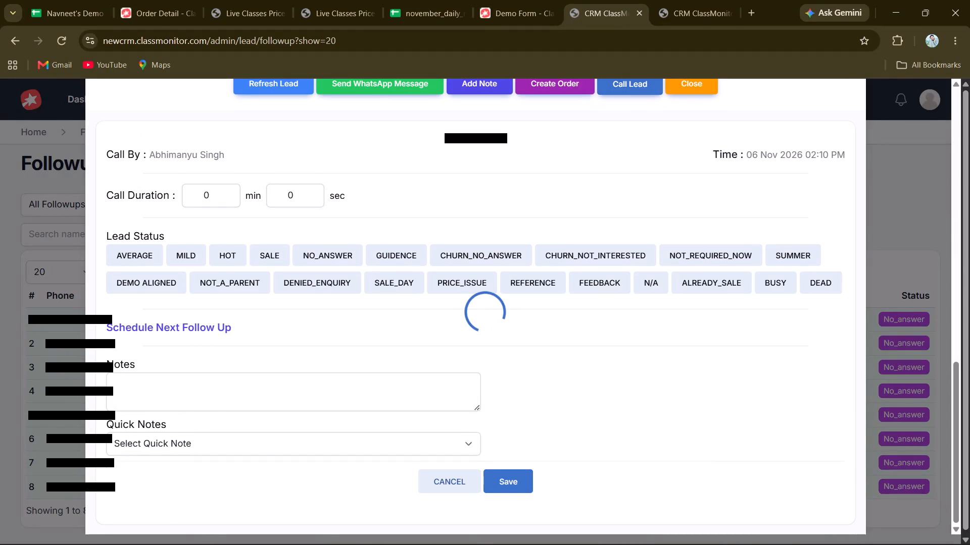
{"action": "left_click", "coordinate": [269, 410]}
{"action": "left_click", "coordinate": [190, 476]}
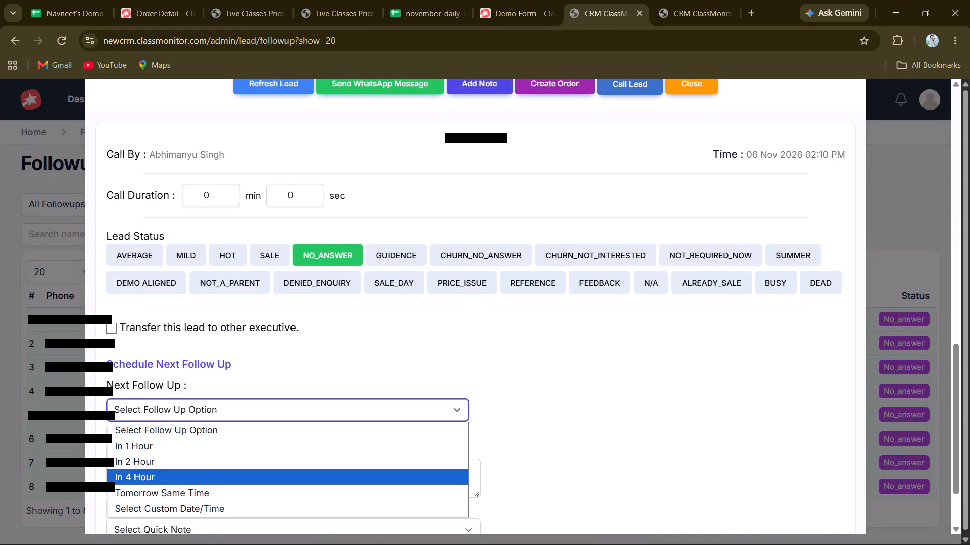
{"action": "left_click", "coordinate": [197, 478]}
{"action": "type", "text": "npc"}
{"action": "key", "text": "space"}
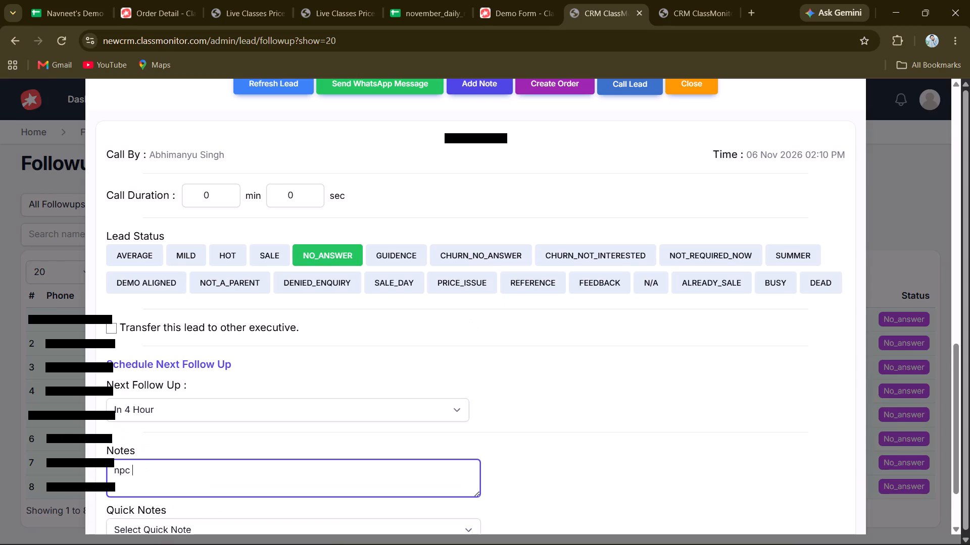
{"action": "scroll", "coordinate": [288, 473], "scroll_direction": "down", "scroll_amount": 6}
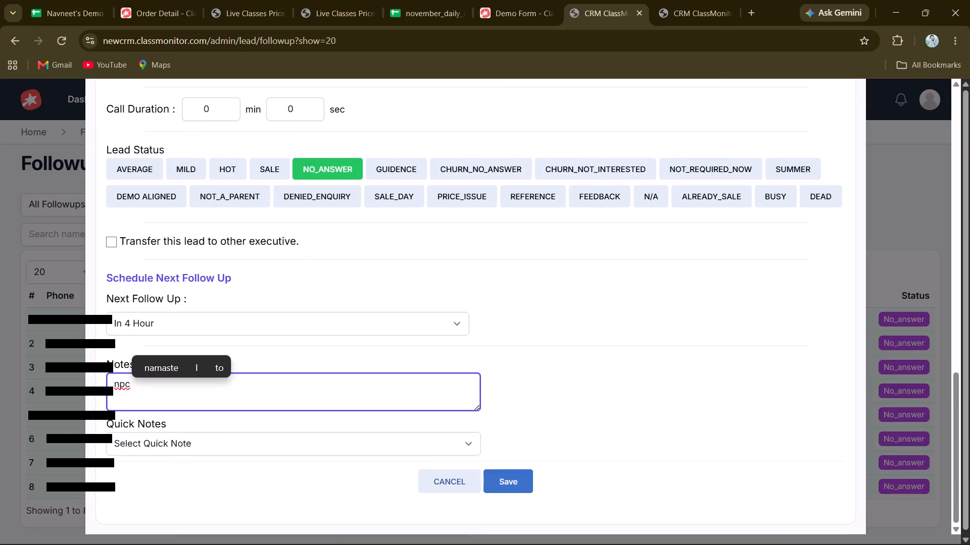
{"action": "left_click", "coordinate": [510, 487]}
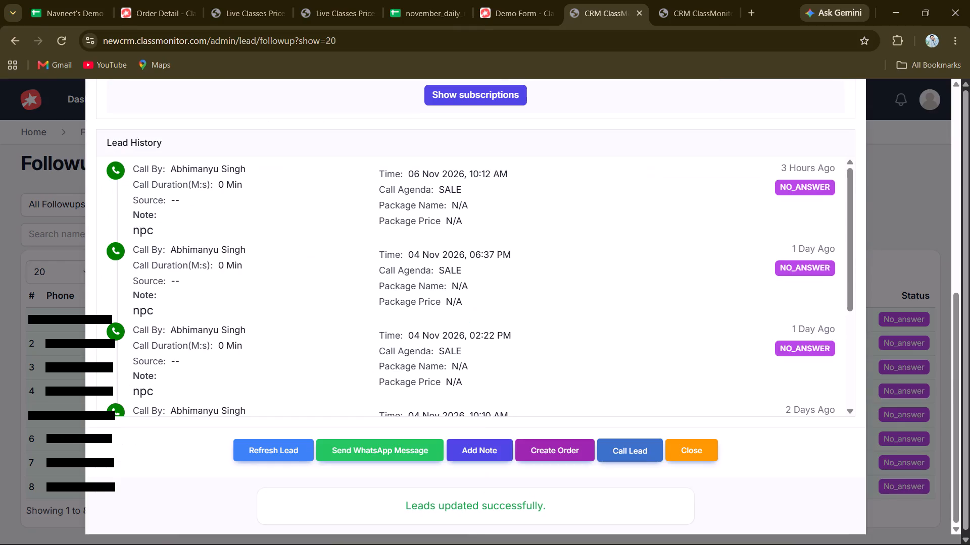
{"action": "left_click", "coordinate": [691, 453]}
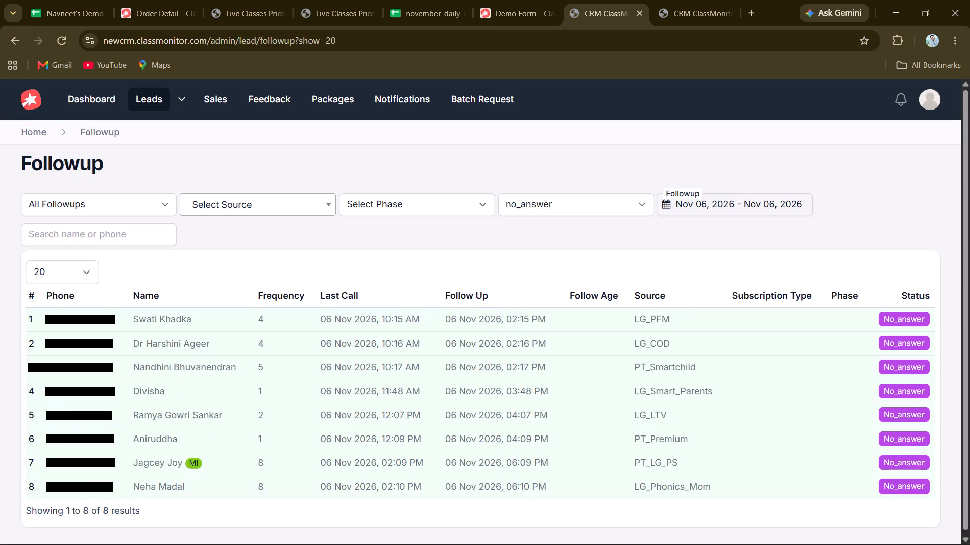
Open the lead in the first row of the no_answer follow-up list and review its lead history and details.
{"action": "left_click", "coordinate": [373, 318]}
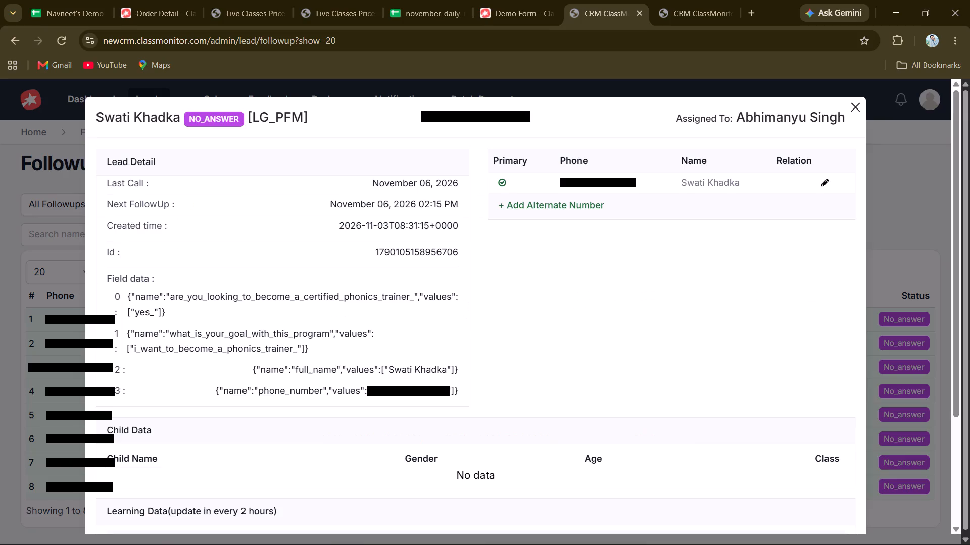
{"action": "scroll", "coordinate": [492, 371], "scroll_direction": "down", "scroll_amount": 8}
{"action": "scroll", "coordinate": [492, 371], "scroll_direction": "up", "scroll_amount": 6}
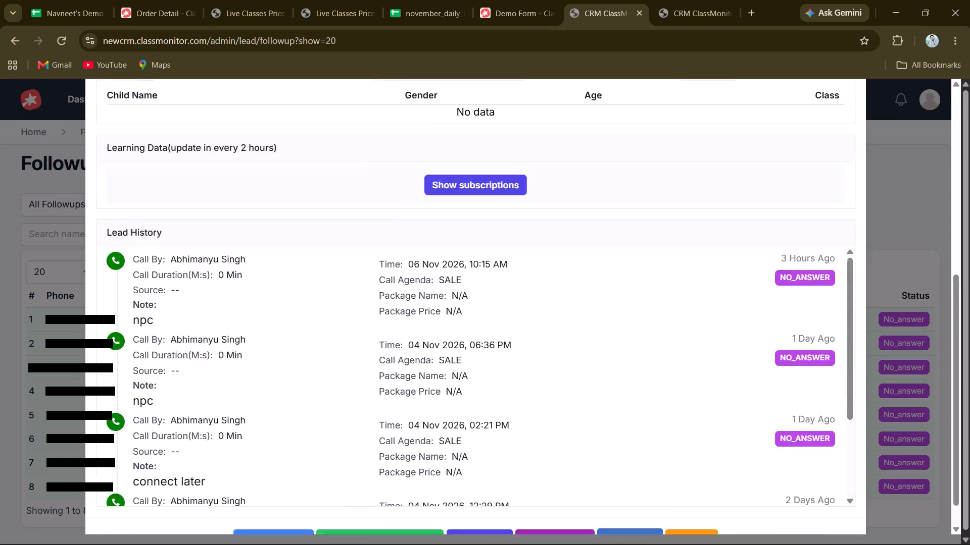
{"action": "scroll", "coordinate": [492, 371], "scroll_direction": "up", "scroll_amount": 3}
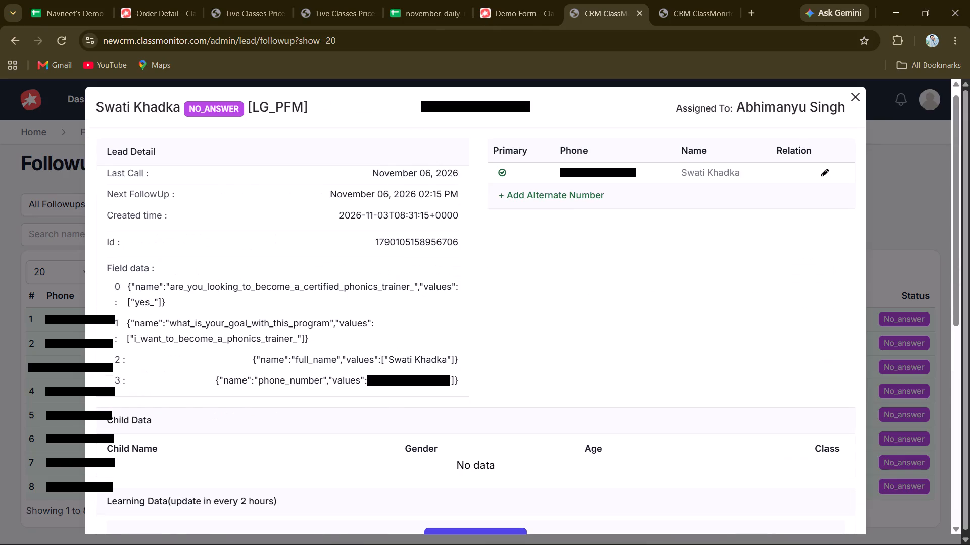
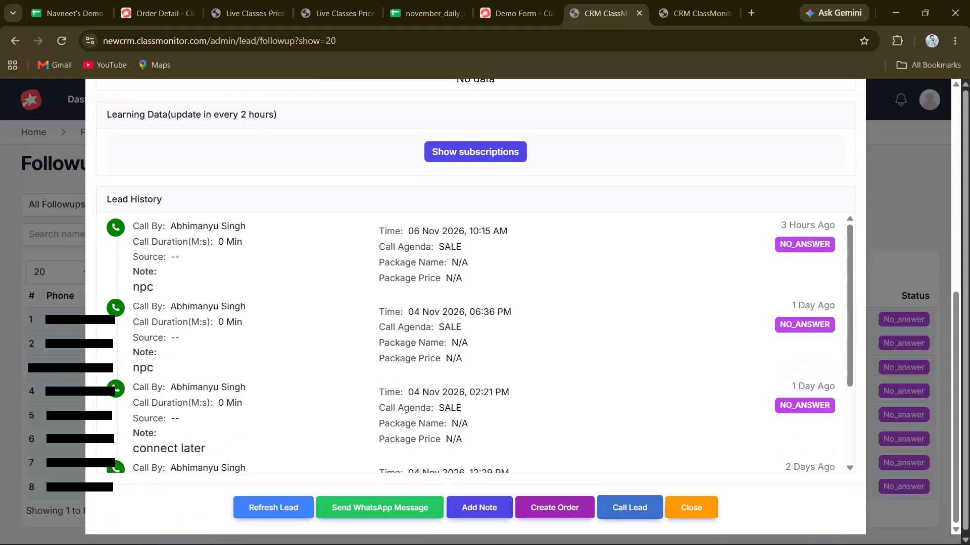
Call the open lead and save the call log with status NO_ANSWER, next follow-up In 4 Hour and note "npc", closing the lead.
{"action": "left_click", "coordinate": [618, 508]}
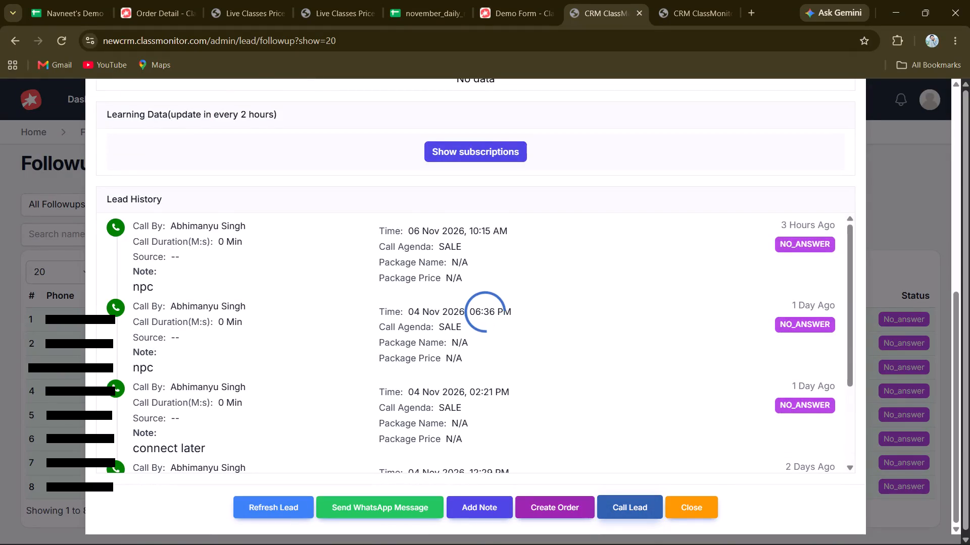
{"action": "scroll", "coordinate": [618, 508], "scroll_direction": "down", "scroll_amount": 8}
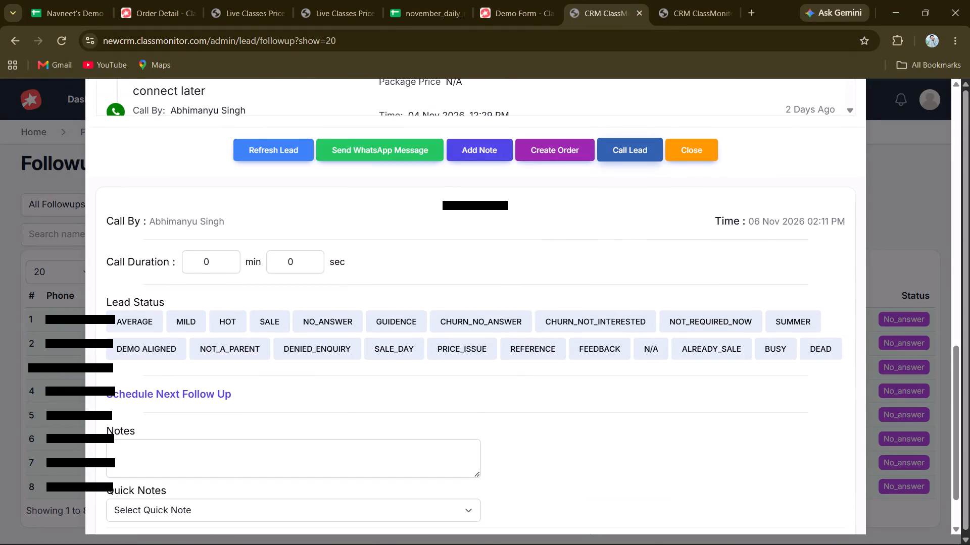
{"action": "left_click", "coordinate": [334, 244]}
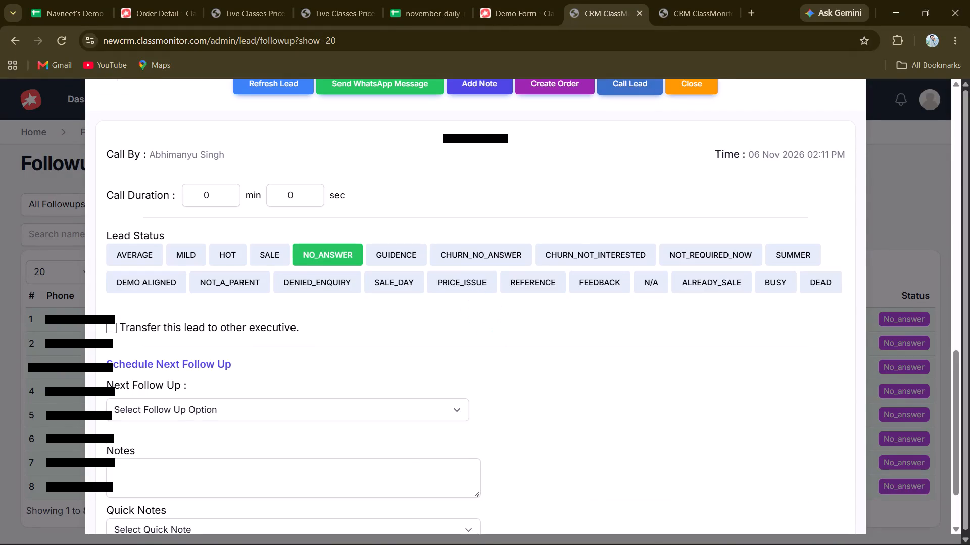
{"action": "left_click", "coordinate": [293, 411]}
{"action": "left_click", "coordinate": [221, 473]}
{"action": "left_click", "coordinate": [222, 473]}
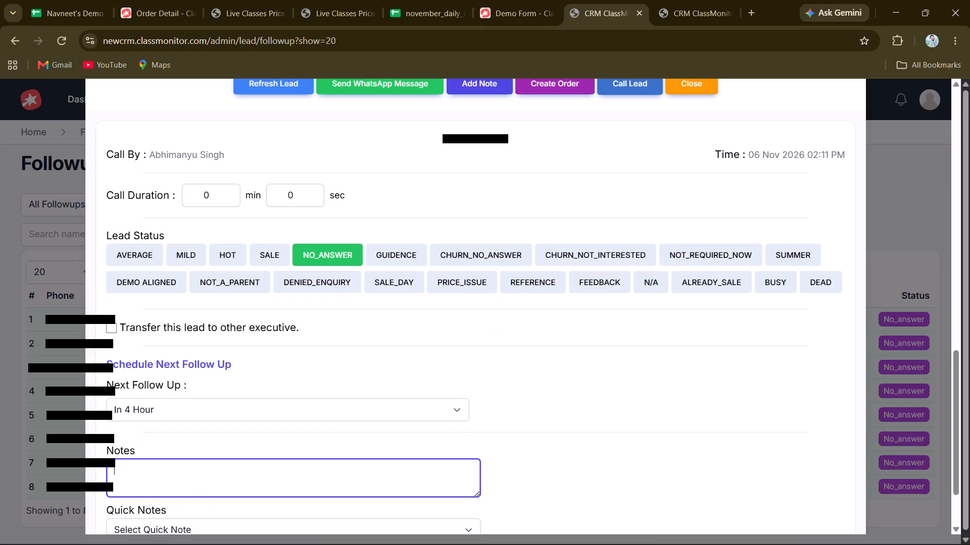
{"action": "type", "text": "npc"}
{"action": "key", "text": "space"}
{"action": "scroll", "coordinate": [396, 303], "scroll_direction": "up", "scroll_amount": 13}
{"action": "scroll", "coordinate": [396, 303], "scroll_direction": "down", "scroll_amount": 17}
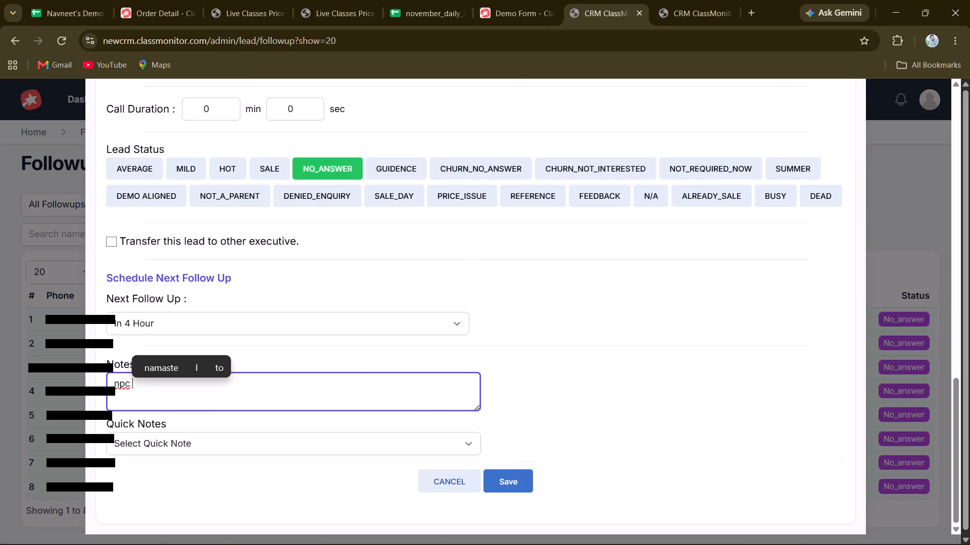
{"action": "left_click", "coordinate": [505, 478]}
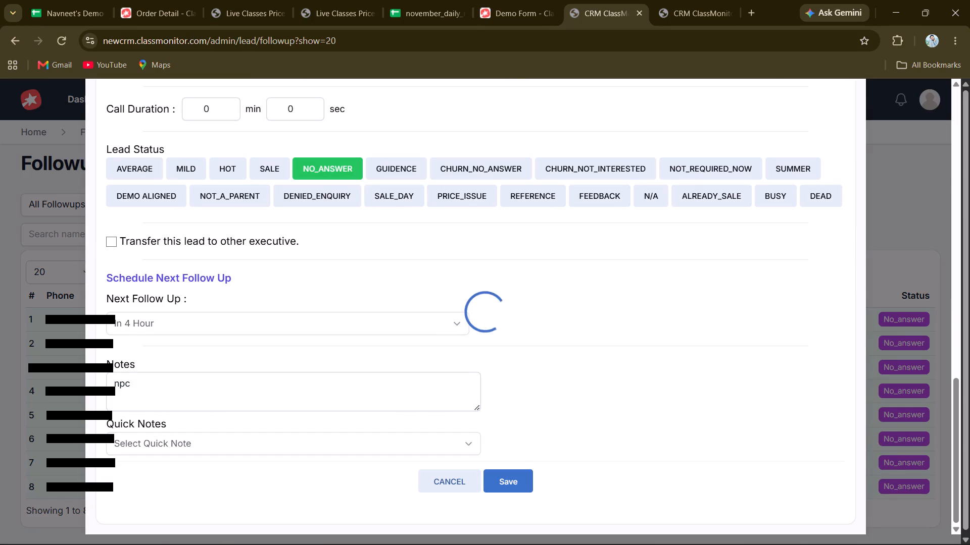
{"action": "left_click", "coordinate": [685, 455]}
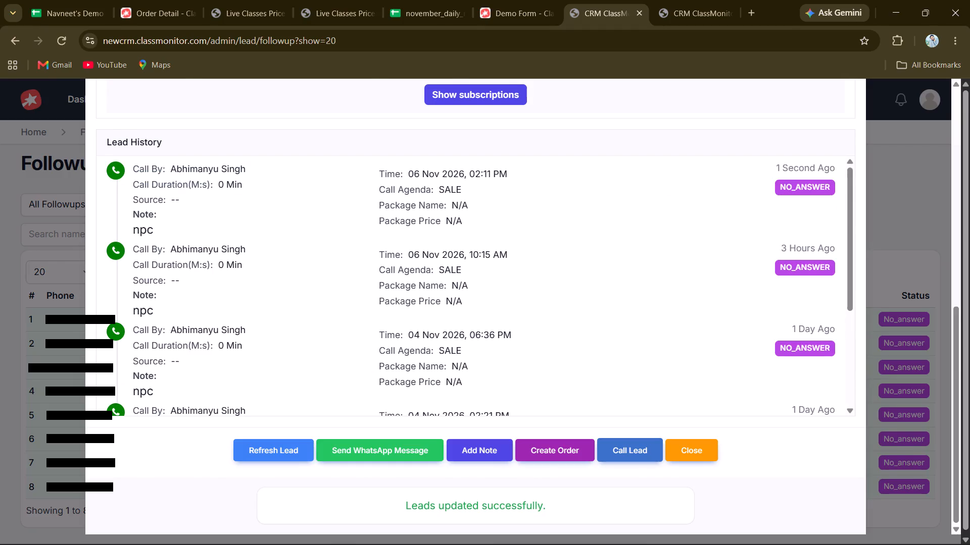
Open the first-row LG_COD lead, call it and save status NO_ANSWER, next follow-up In 4 Hour and note "npc", closing the lead.
{"action": "left_click", "coordinate": [368, 313]}
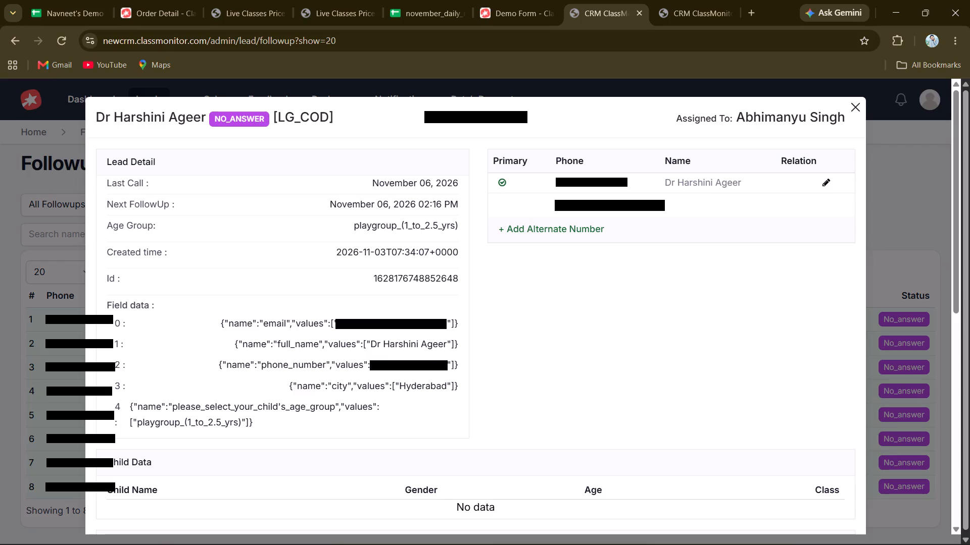
{"action": "scroll", "coordinate": [510, 313], "scroll_direction": "down", "scroll_amount": 15}
{"action": "left_click", "coordinate": [634, 504]}
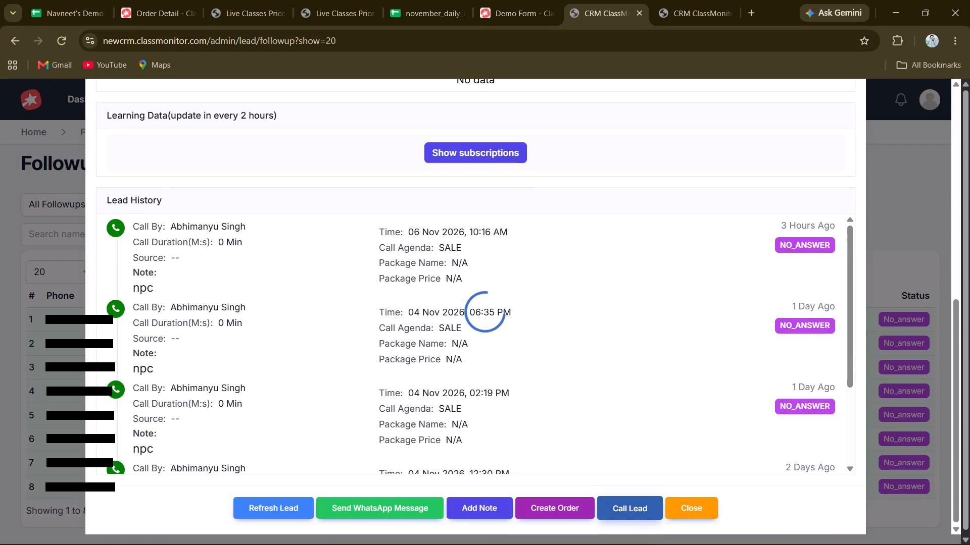
{"action": "scroll", "coordinate": [634, 504], "scroll_direction": "down", "scroll_amount": 6}
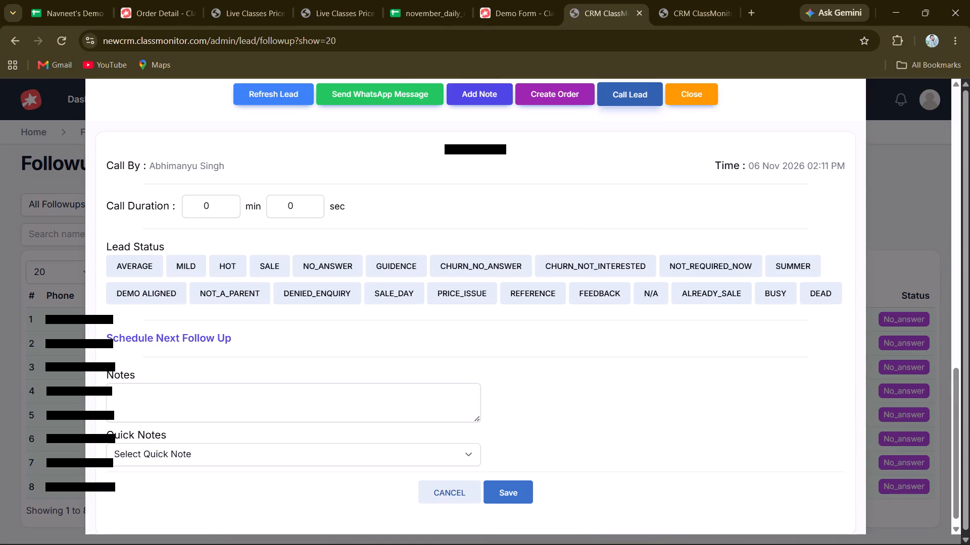
{"action": "left_click", "coordinate": [322, 252]}
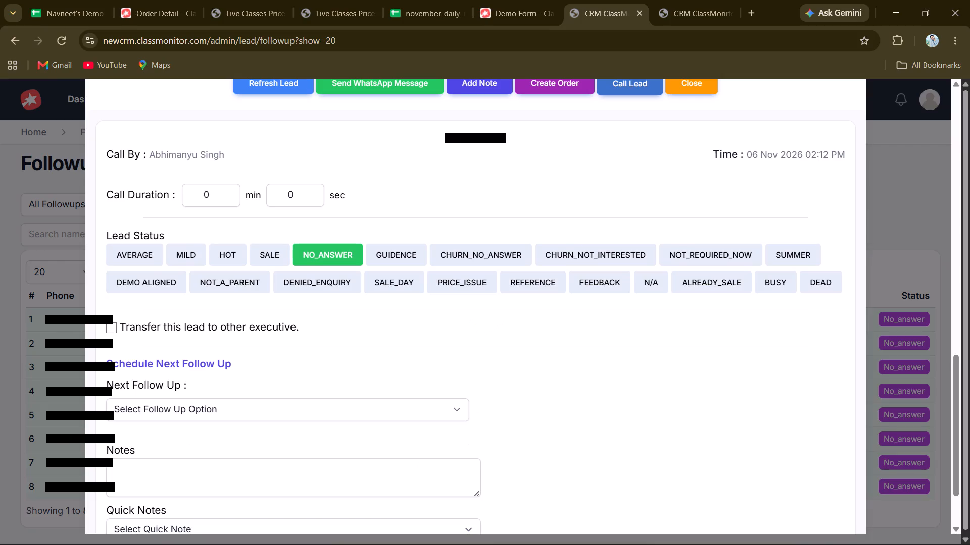
{"action": "left_click", "coordinate": [319, 406]}
{"action": "left_click", "coordinate": [243, 482]}
{"action": "left_click", "coordinate": [243, 482]}
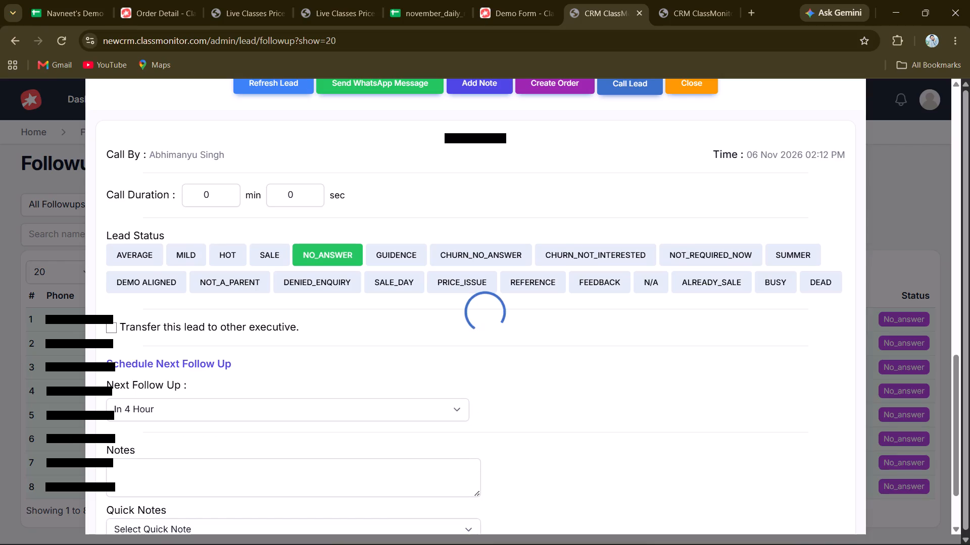
{"action": "double_click", "coordinate": [243, 482]}
{"action": "type", "text": "npc"}
{"action": "key", "text": "space"}
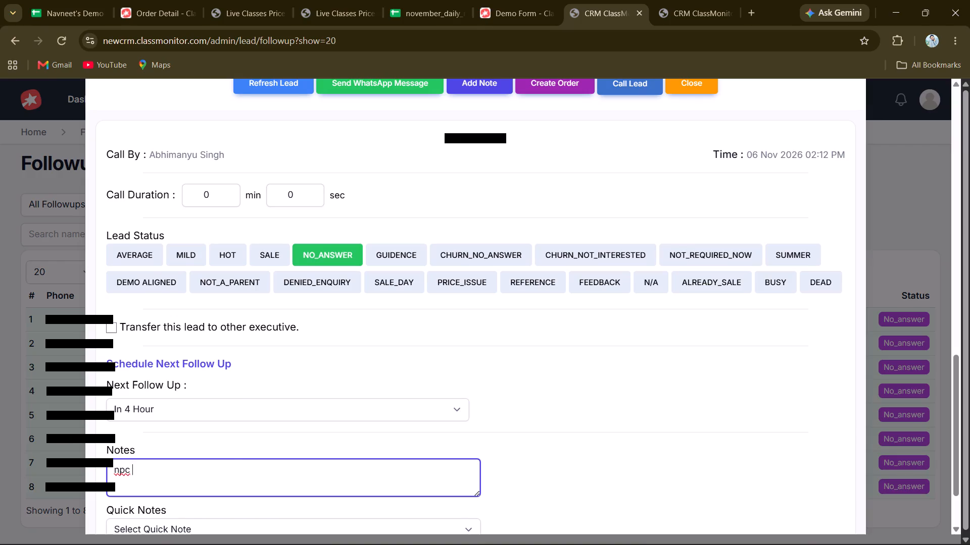
{"action": "scroll", "coordinate": [402, 477], "scroll_direction": "down", "scroll_amount": 8}
{"action": "left_click", "coordinate": [507, 490]}
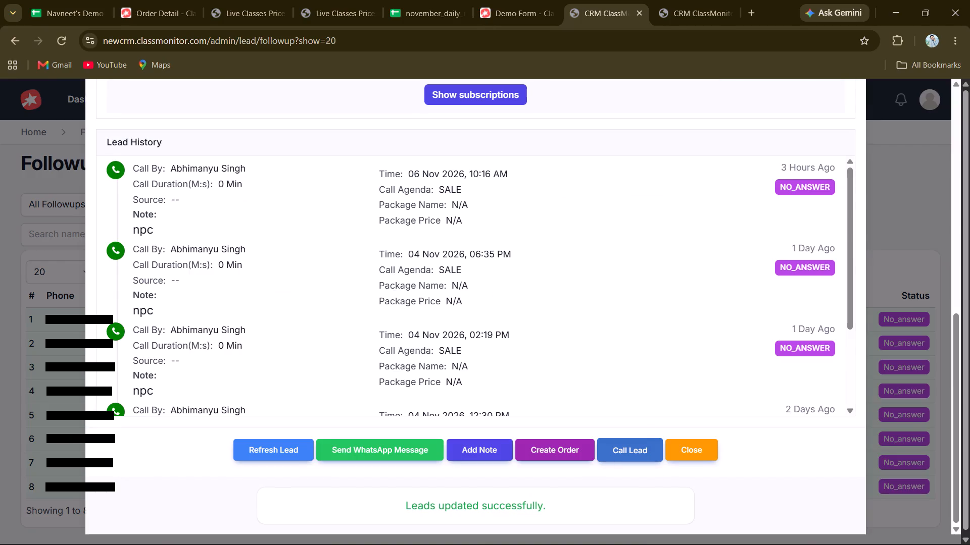
{"action": "left_click", "coordinate": [696, 456]}
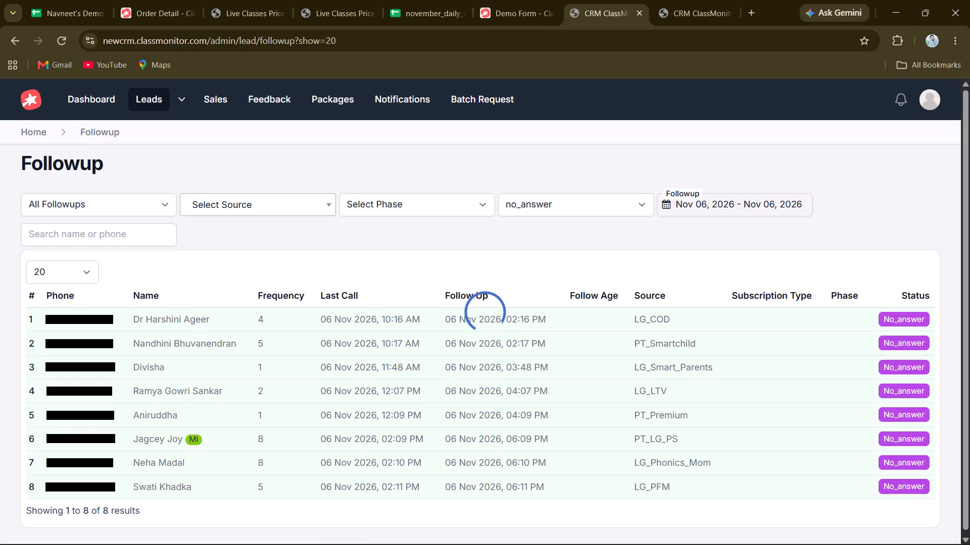
Open the first-row PT_Smartchild lead, call it and save status NO_ANSWER, next follow-up In 4 Hour and note "npc", closing the lead.
{"action": "left_click", "coordinate": [360, 315]}
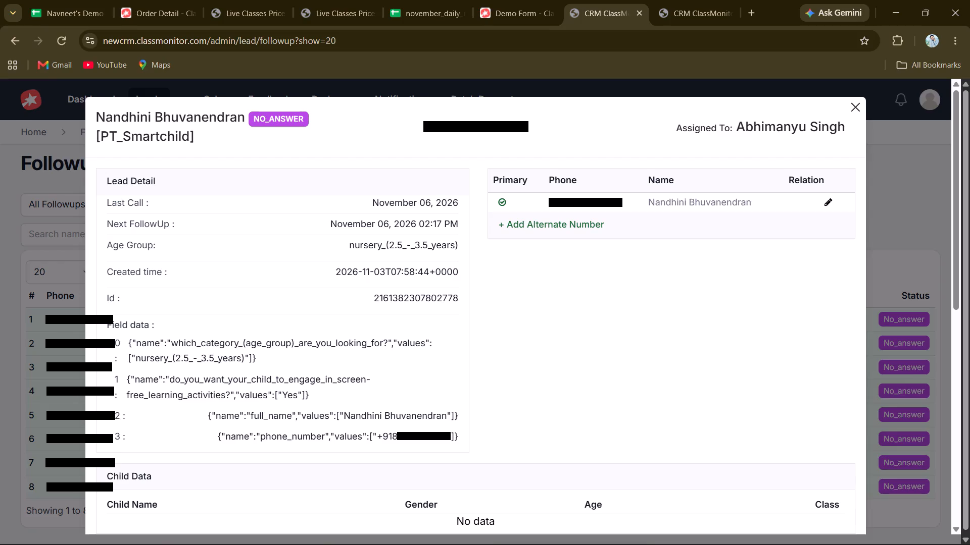
{"action": "scroll", "coordinate": [360, 315], "scroll_direction": "down", "scroll_amount": 7}
{"action": "left_click", "coordinate": [623, 505]}
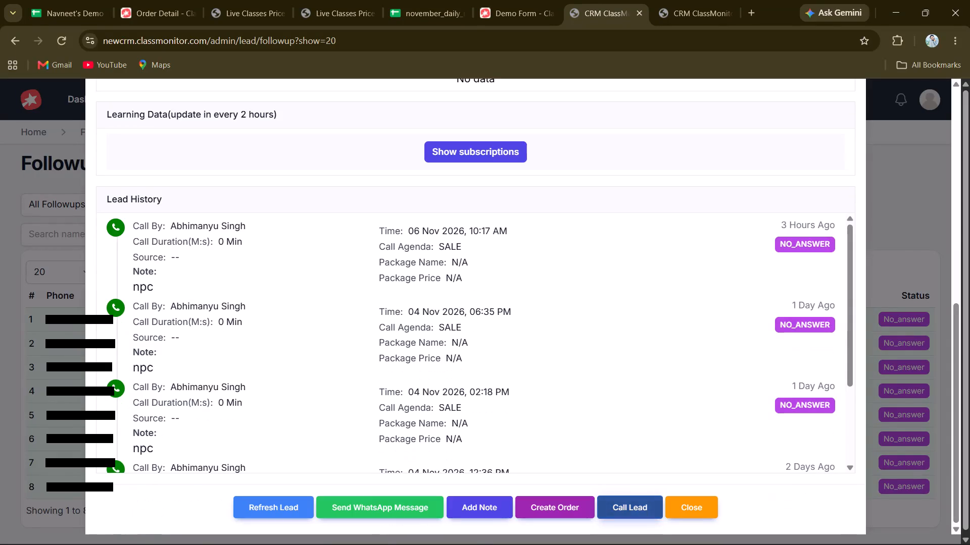
{"action": "scroll", "coordinate": [623, 505], "scroll_direction": "down", "scroll_amount": 6}
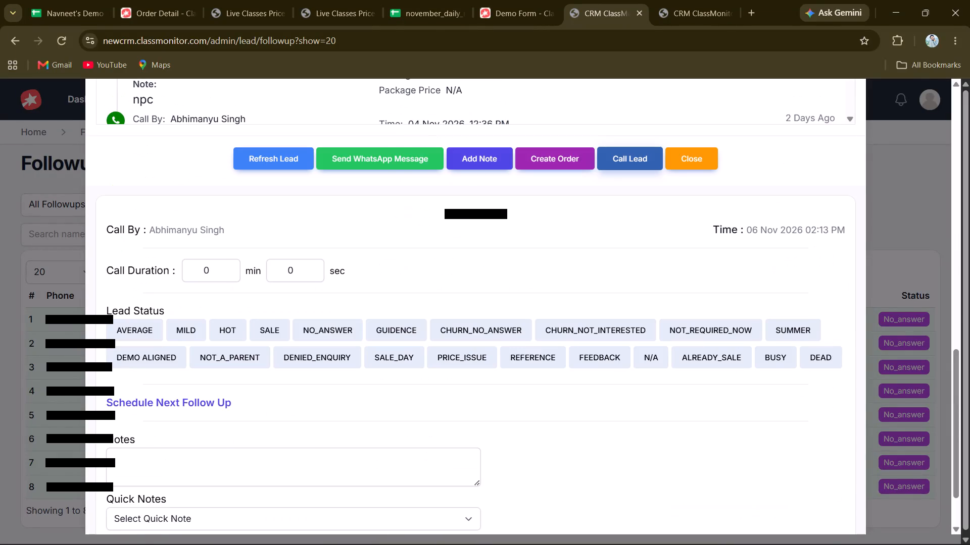
{"action": "left_click", "coordinate": [322, 255]}
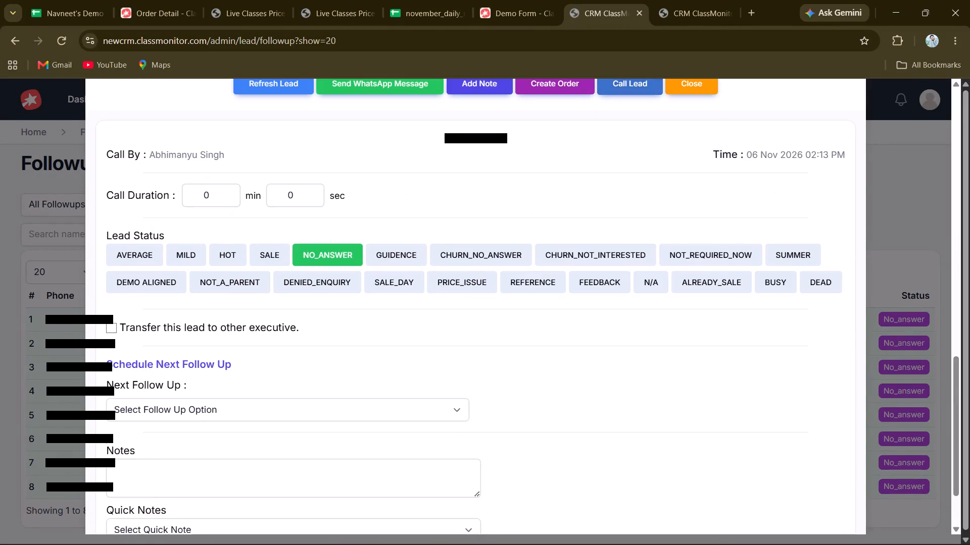
{"action": "left_click", "coordinate": [287, 413]}
{"action": "left_click", "coordinate": [224, 472]}
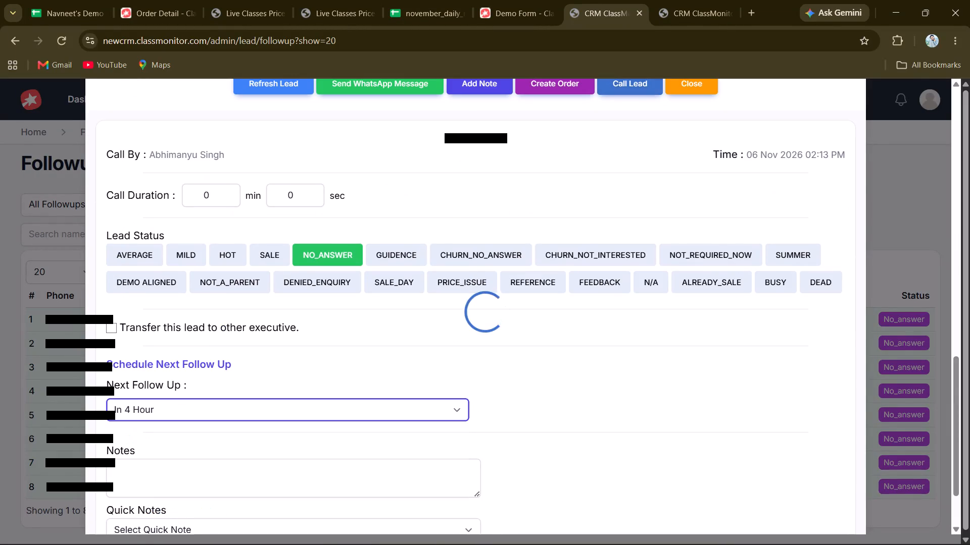
{"action": "left_click", "coordinate": [227, 472]}
{"action": "type", "text": "npc"}
{"action": "key", "text": "space"}
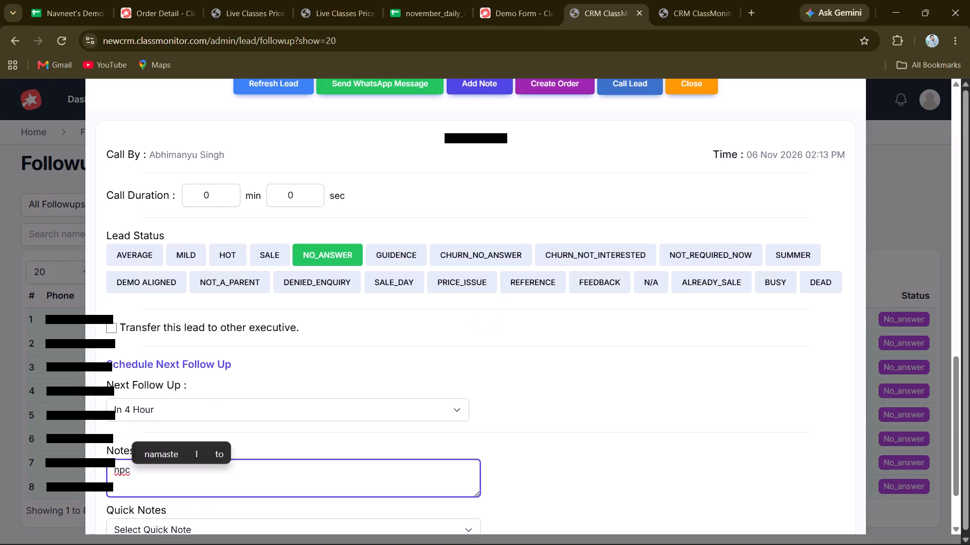
{"action": "scroll", "coordinate": [350, 474], "scroll_direction": "down", "scroll_amount": 4}
{"action": "left_click", "coordinate": [514, 486]}
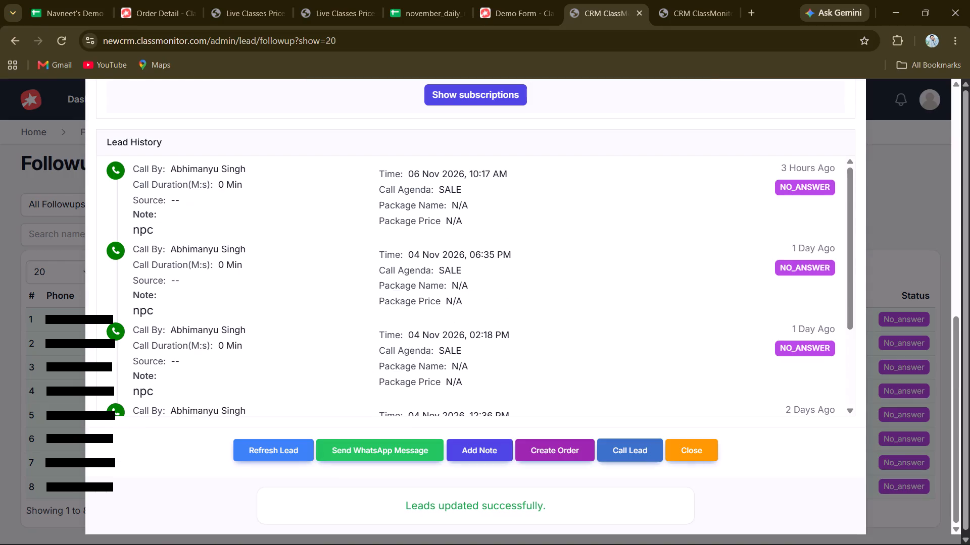
{"action": "left_click", "coordinate": [692, 452]}
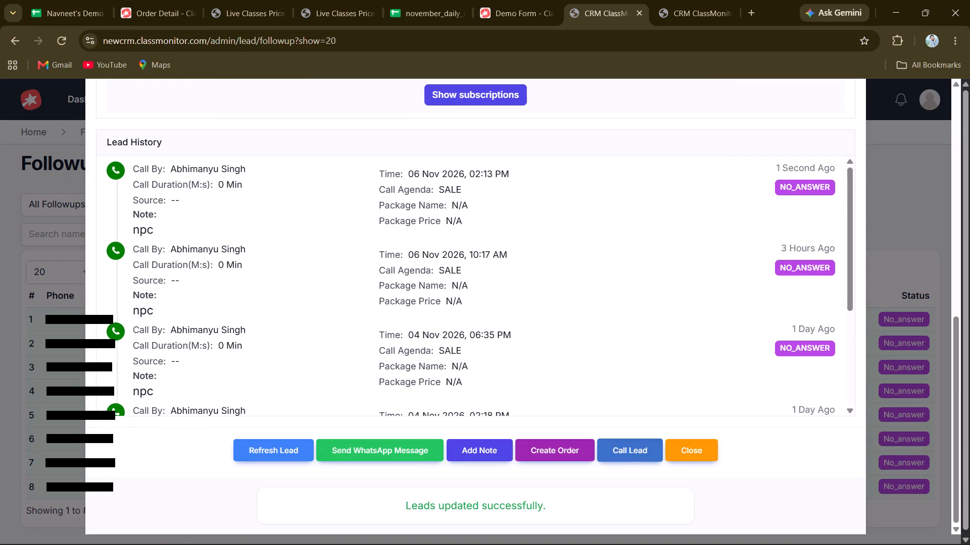
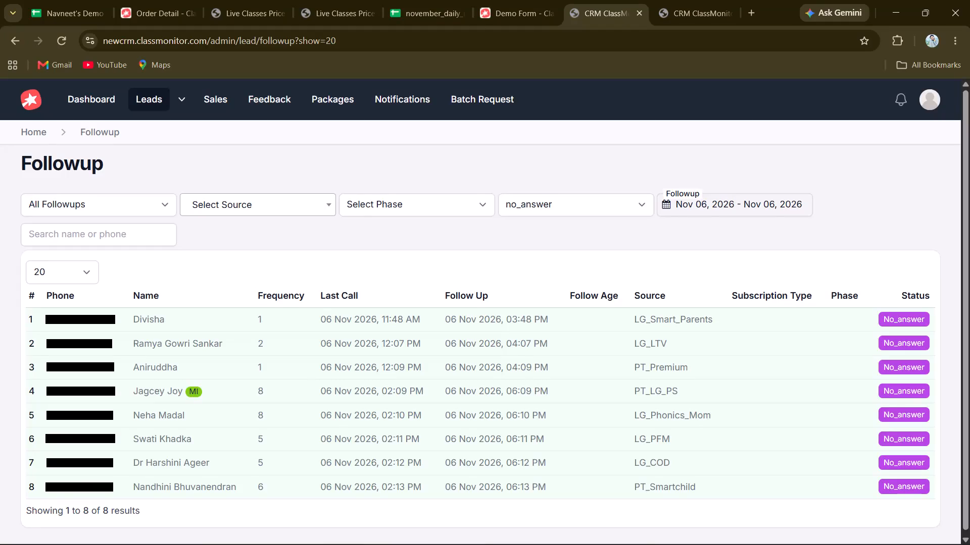
Open the first-row LG_Smart_Parents lead from the no_answer follow-up list.
{"action": "left_click", "coordinate": [385, 311]}
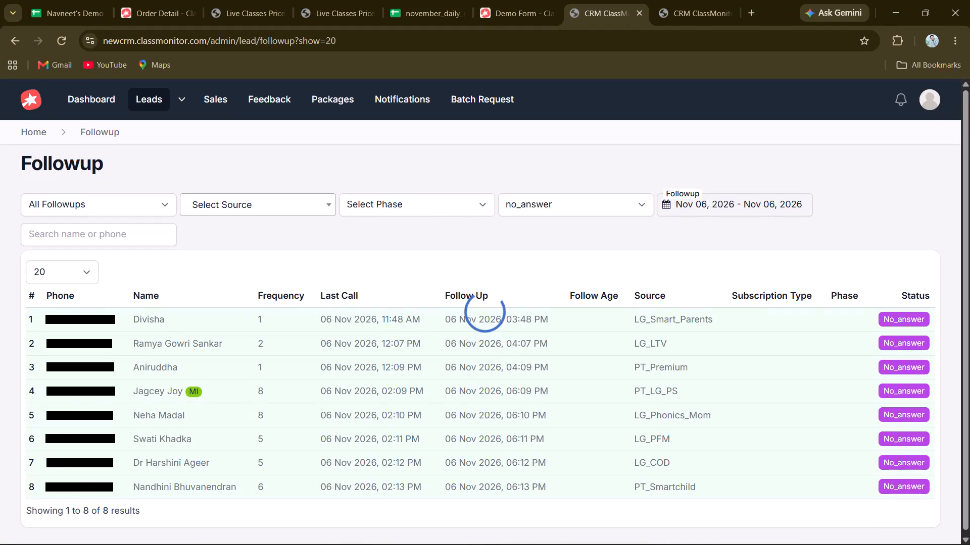
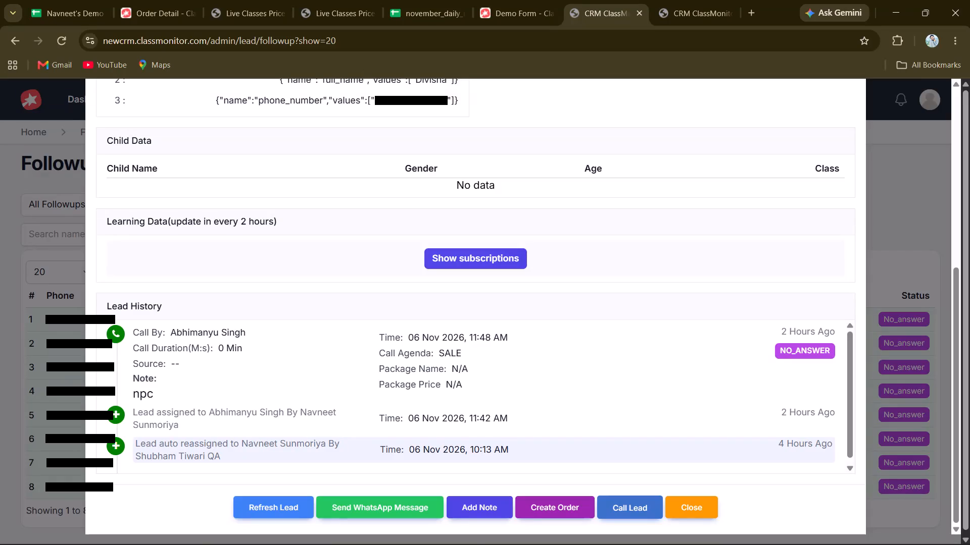
Call the LG_Smart_Parents lead and set the call log to status NOT_REQUIRED_NOW with a duration of 35 seconds.
{"action": "left_click", "coordinate": [619, 502]}
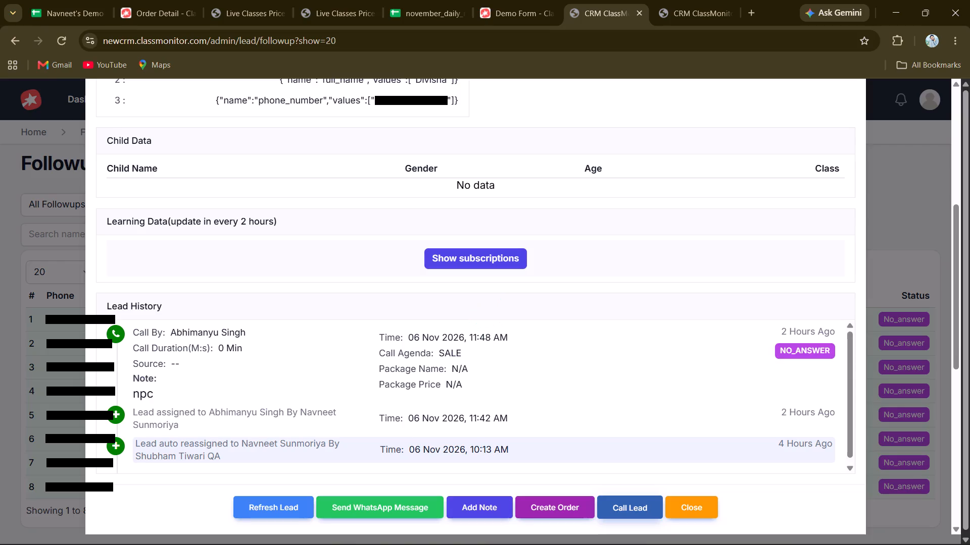
{"action": "scroll", "coordinate": [619, 502], "scroll_direction": "down", "scroll_amount": 8}
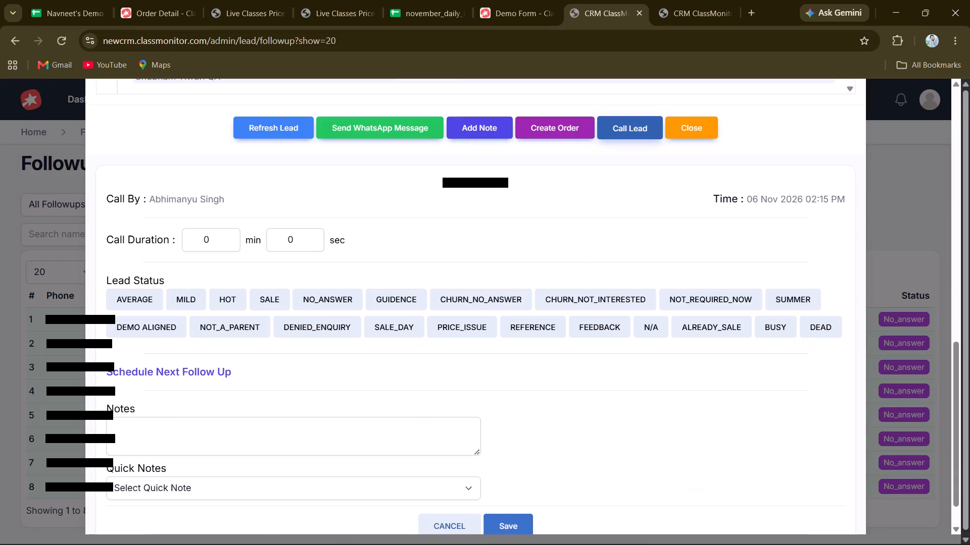
{"action": "scroll", "coordinate": [467, 361], "scroll_direction": "up", "scroll_amount": 10}
{"action": "scroll", "coordinate": [467, 361], "scroll_direction": "down", "scroll_amount": 10}
{"action": "left_click", "coordinate": [339, 255]}
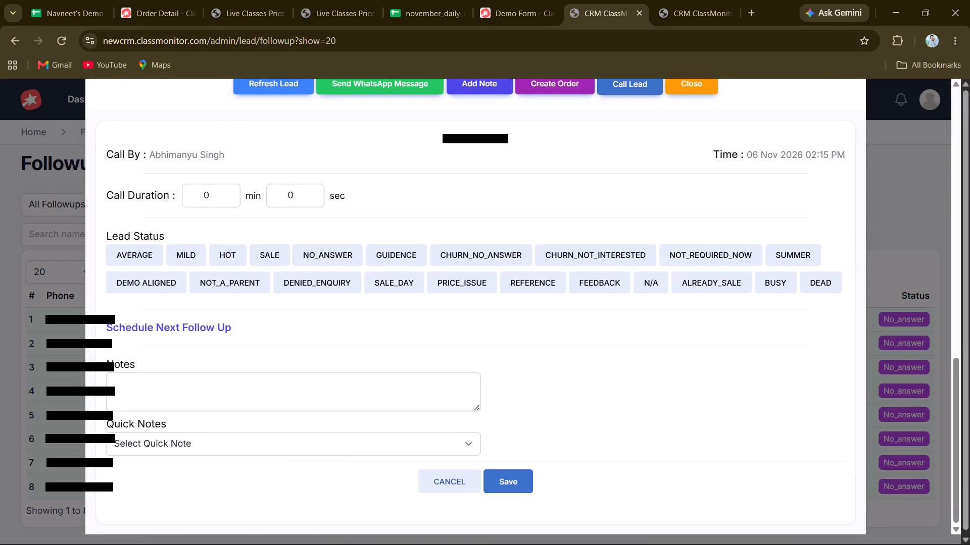
{"action": "left_click", "coordinate": [677, 253]}
{"action": "left_click", "coordinate": [299, 201]}
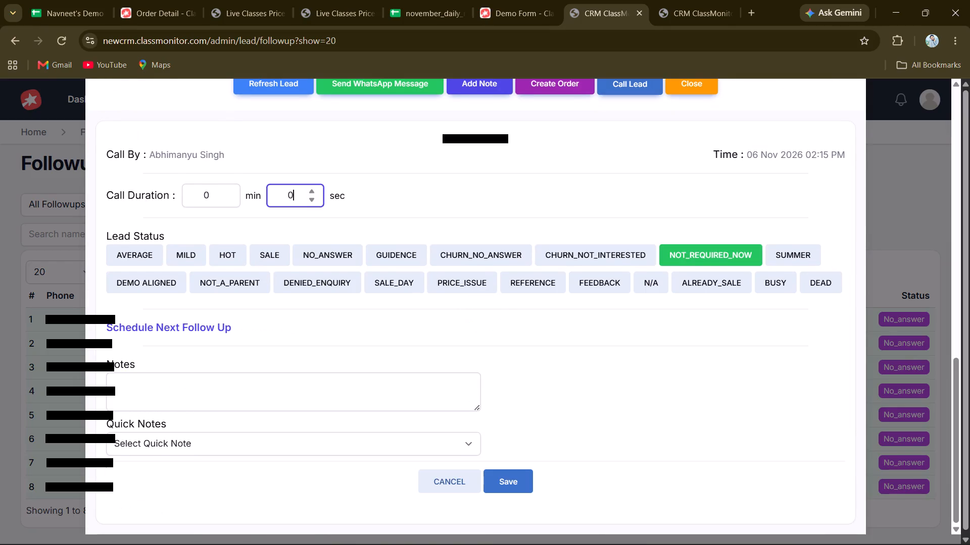
{"action": "key", "text": "BackSpace"}
{"action": "key", "text": "Page_Down"}
{"action": "key", "text": "Clear"}
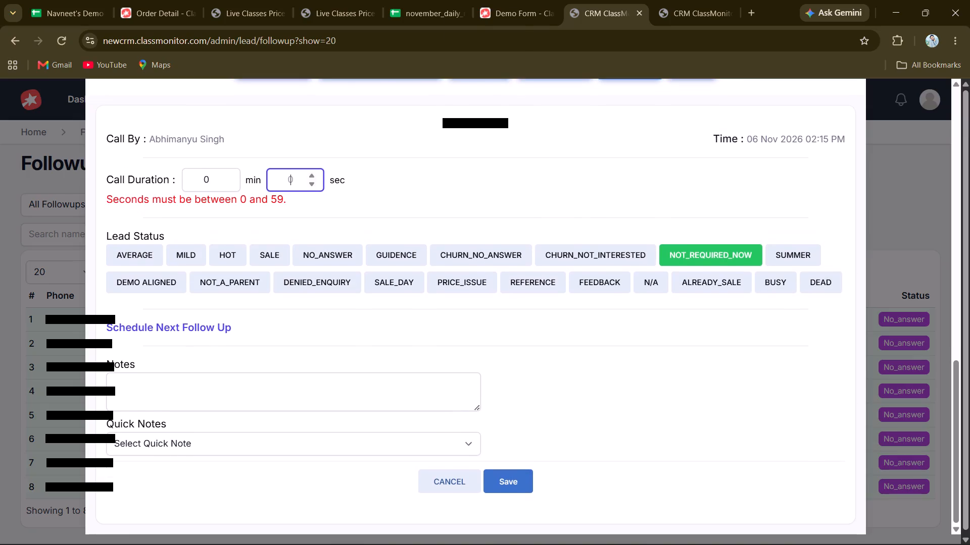
{"action": "type", "text": "35"}
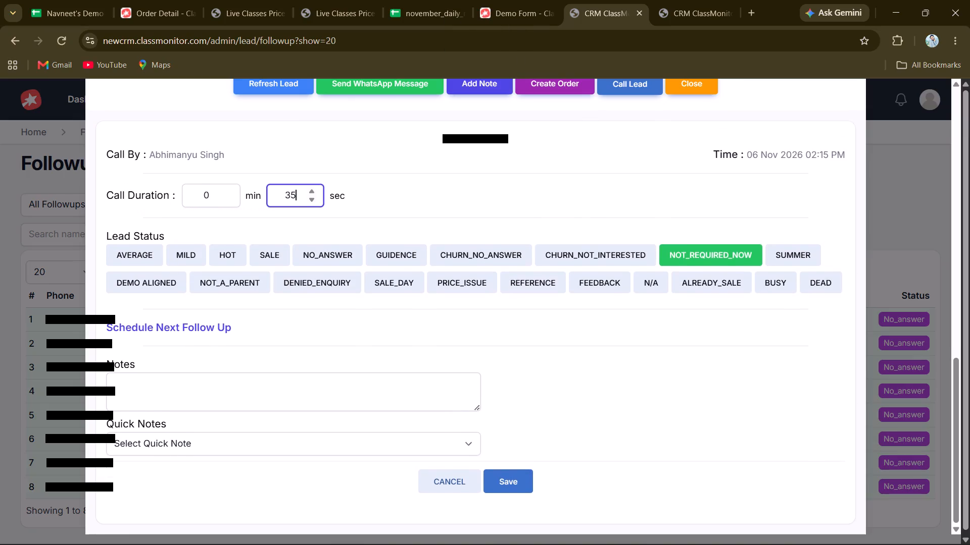
Add the note "not looking now" to the call log, save it and close the lead.
{"action": "left_click", "coordinate": [220, 399]}
{"action": "type", "text": "not looking now"}
{"action": "key", "text": "space"}
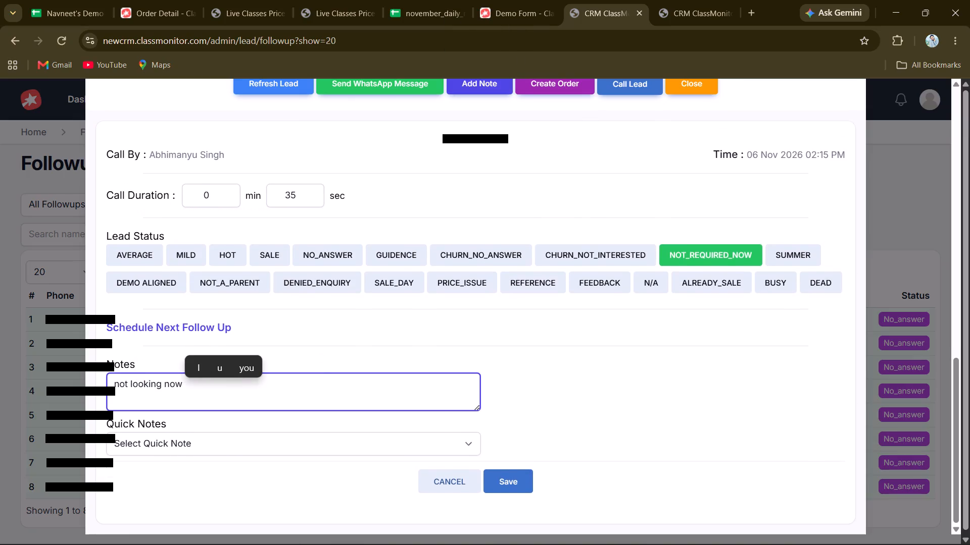
{"action": "left_click", "coordinate": [505, 477]}
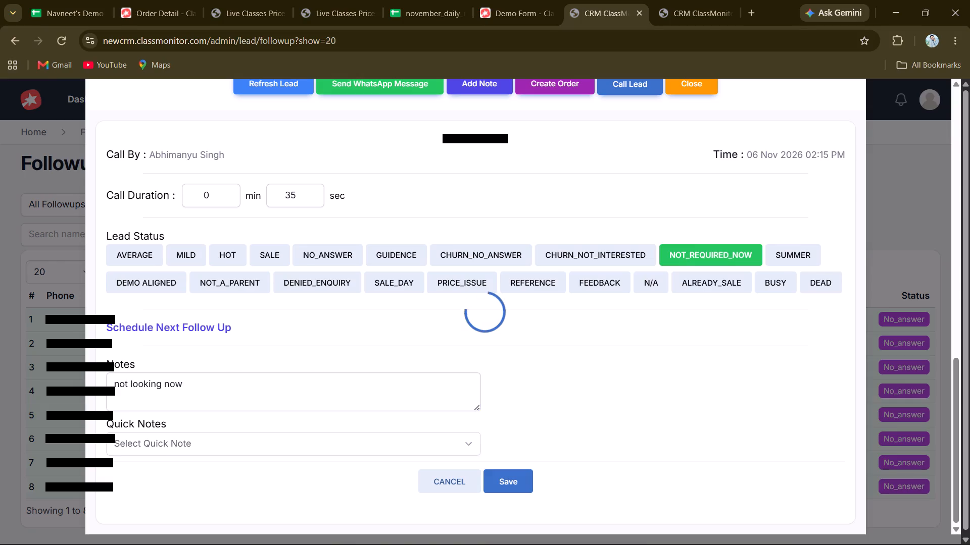
{"action": "left_click", "coordinate": [695, 449]}
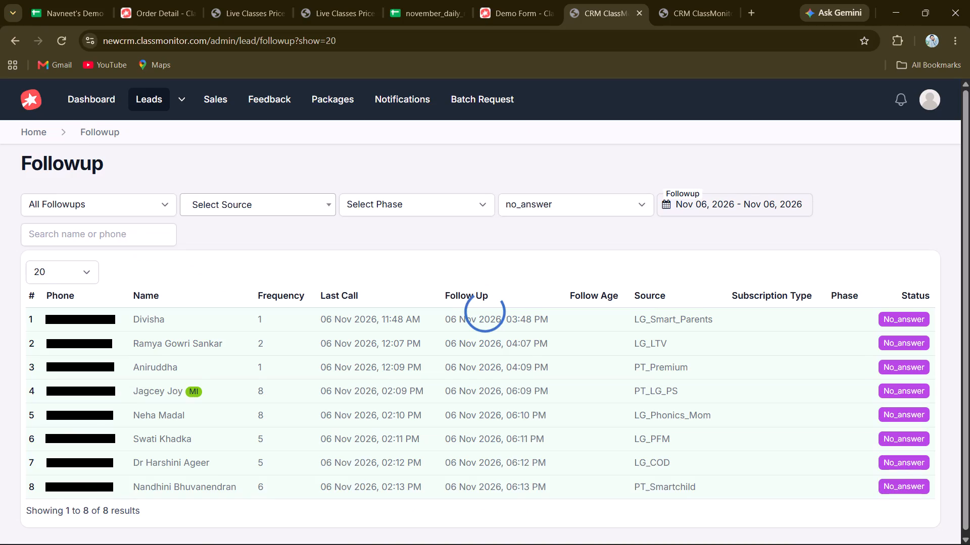
Open the LG_LTV lead from the no_answer follow-up list and review its details.
{"action": "left_click", "coordinate": [377, 329]}
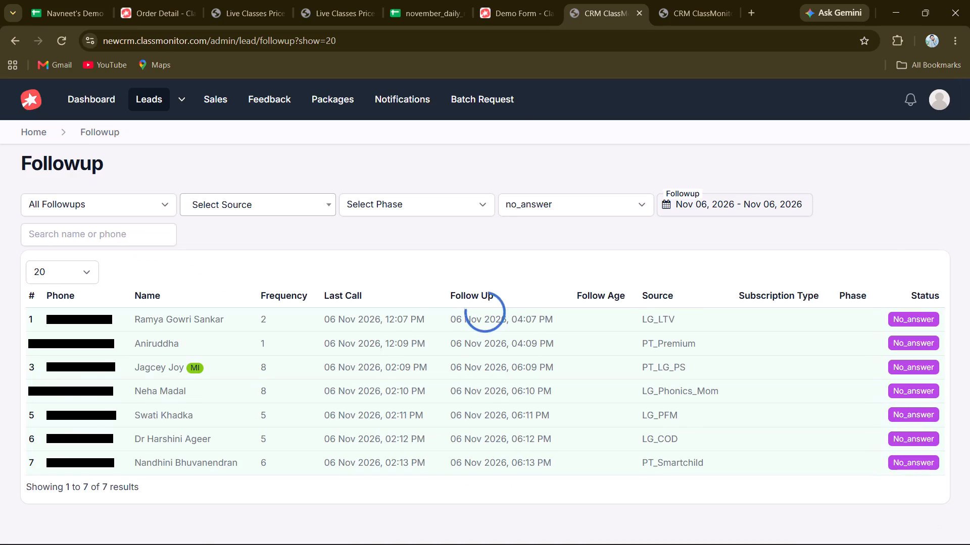
{"action": "scroll", "coordinate": [377, 329], "scroll_direction": "down", "scroll_amount": 7}
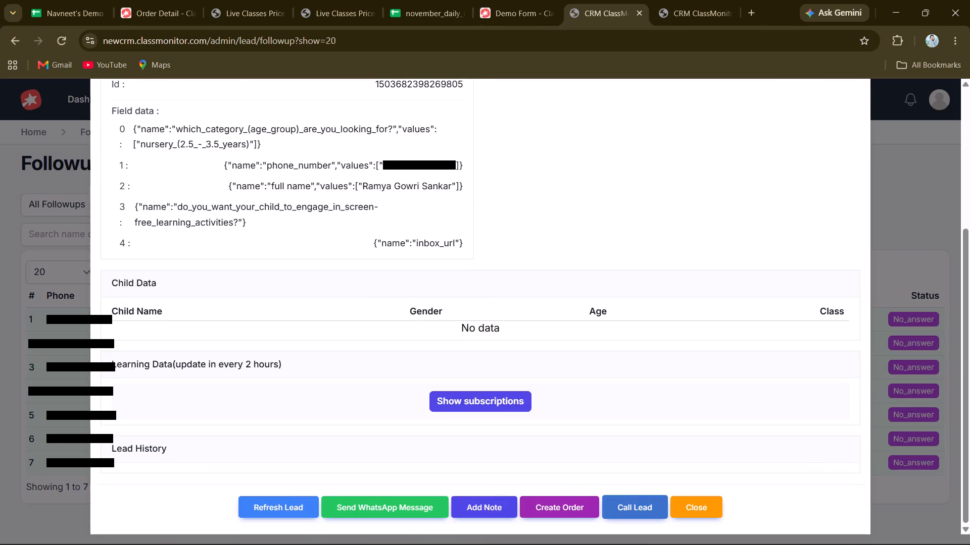
{"action": "scroll", "coordinate": [434, 356], "scroll_direction": "up", "scroll_amount": 6}
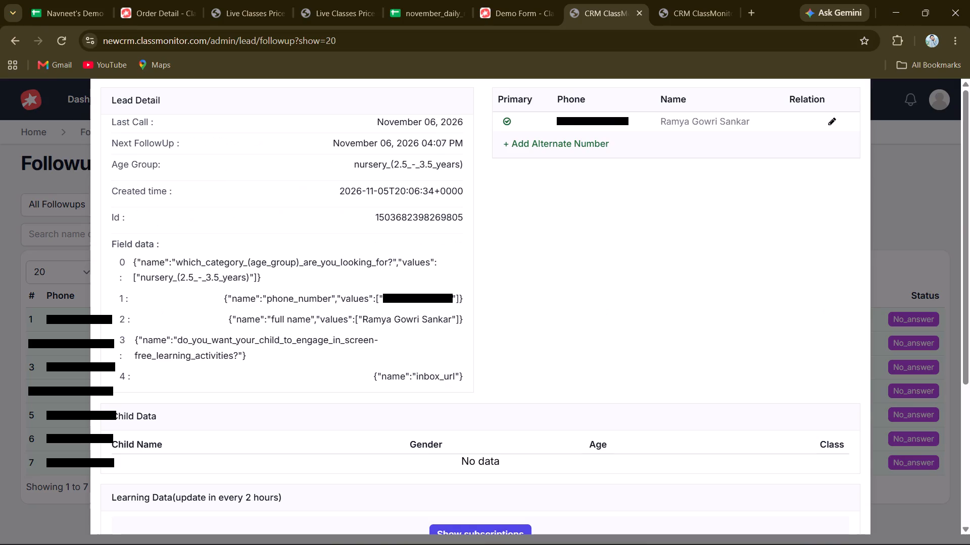
{"action": "scroll", "coordinate": [434, 356], "scroll_direction": "down", "scroll_amount": 4}
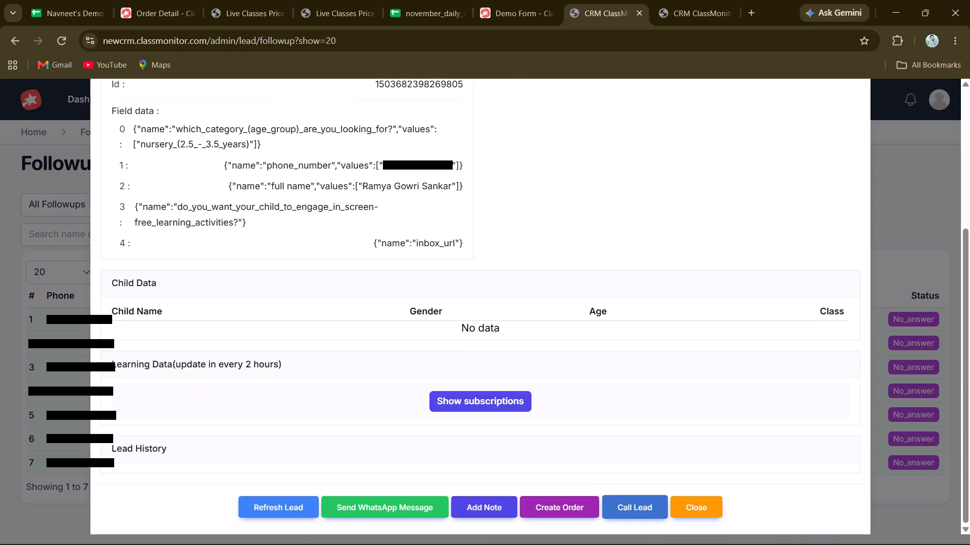
{"action": "scroll", "coordinate": [434, 356], "scroll_direction": "up", "scroll_amount": 5}
{"action": "scroll", "coordinate": [434, 356], "scroll_direction": "down", "scroll_amount": 5}
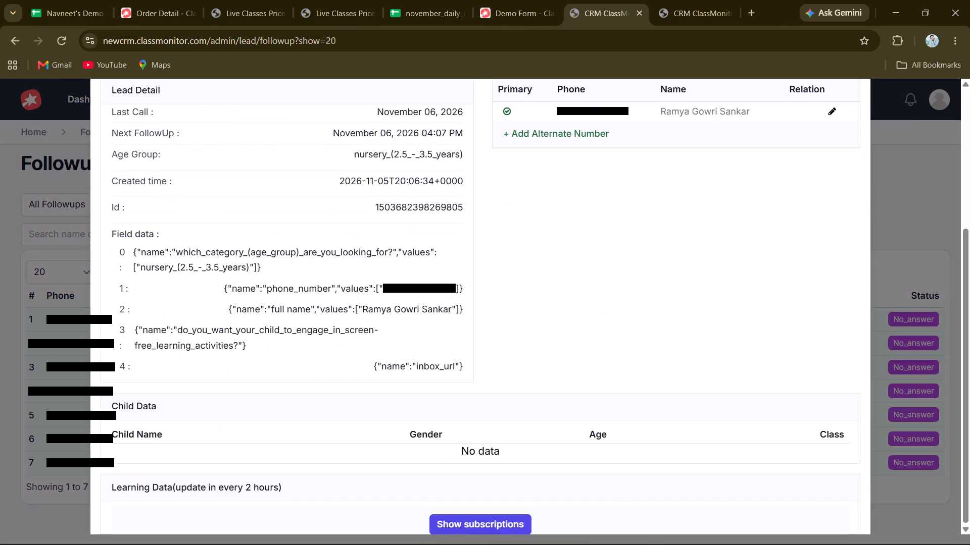
Call the LG_LTV lead and save a 5-second NO_ANSWER log with note "cd" and next follow-up In 4 Hour, closing the lead.
{"action": "left_click", "coordinate": [645, 500]}
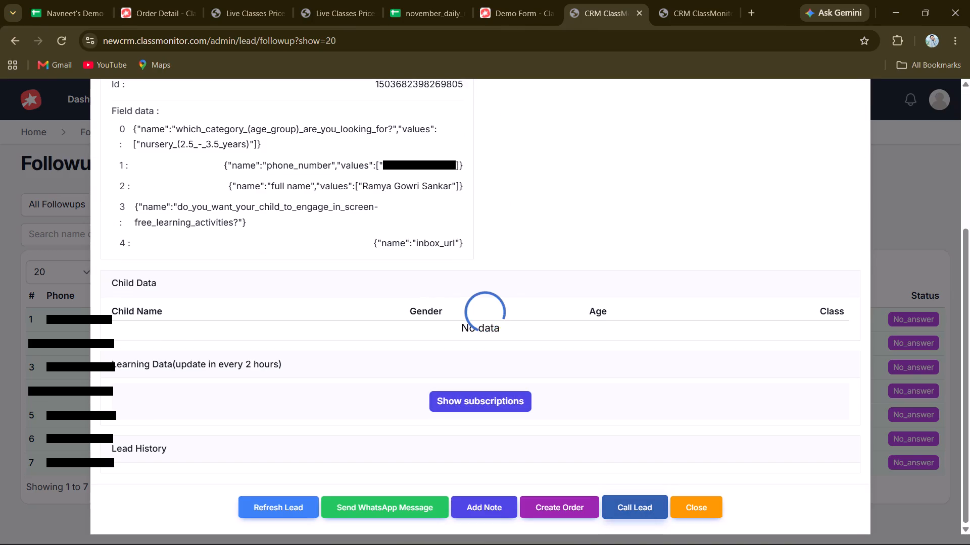
{"action": "scroll", "coordinate": [645, 500], "scroll_direction": "down", "scroll_amount": 10}
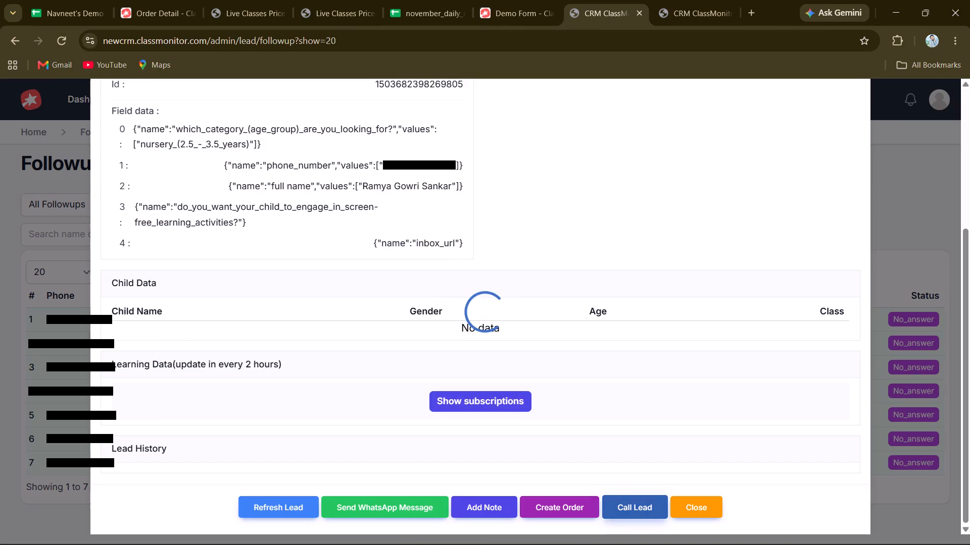
{"action": "scroll", "coordinate": [645, 500], "scroll_direction": "down", "scroll_amount": 11}
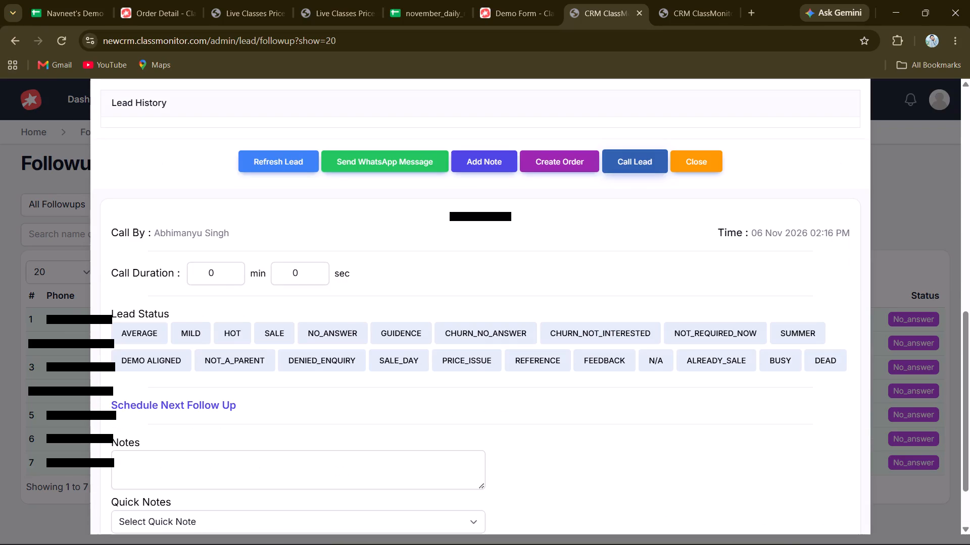
{"action": "left_click", "coordinate": [303, 199]}
{"action": "key", "text": "5"}
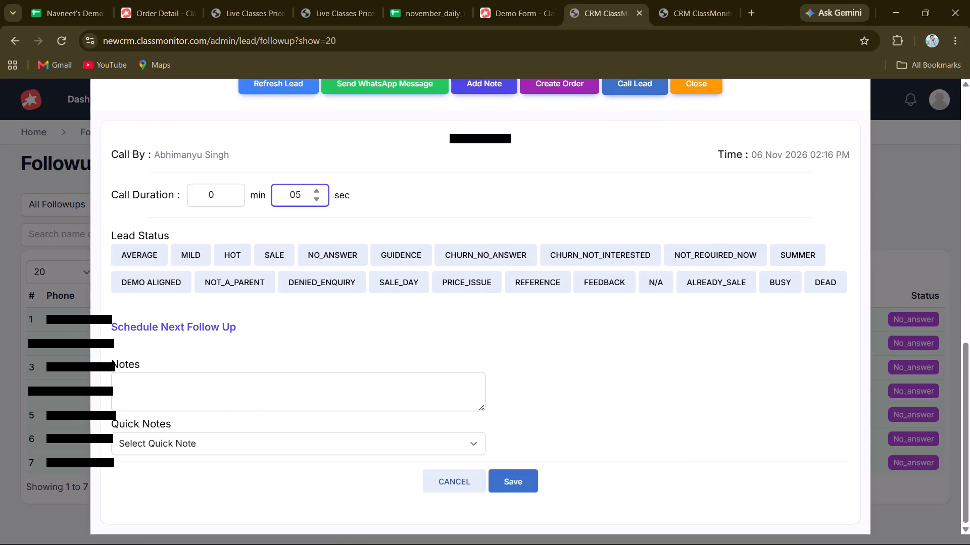
{"action": "left_click", "coordinate": [249, 400]}
{"action": "type", "text": "cd"}
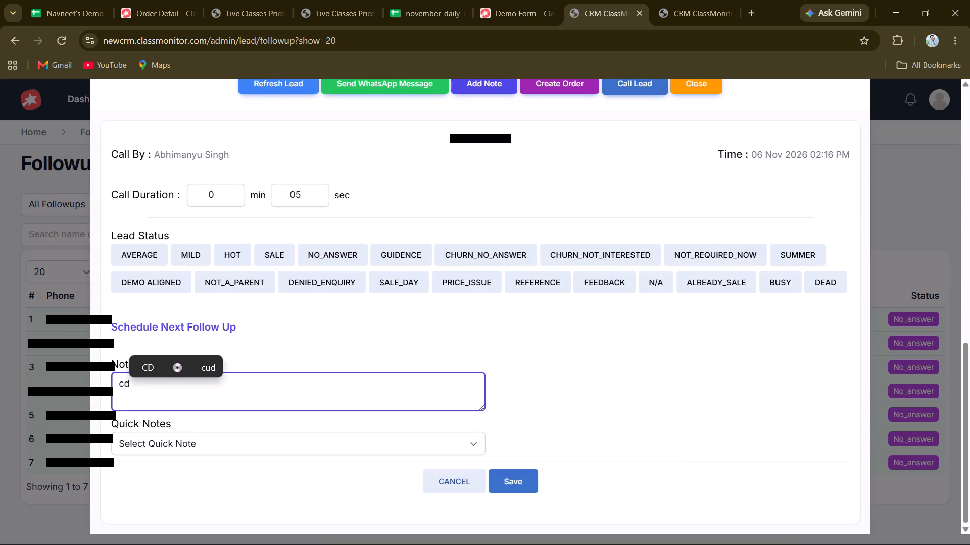
{"action": "left_click", "coordinate": [337, 249]}
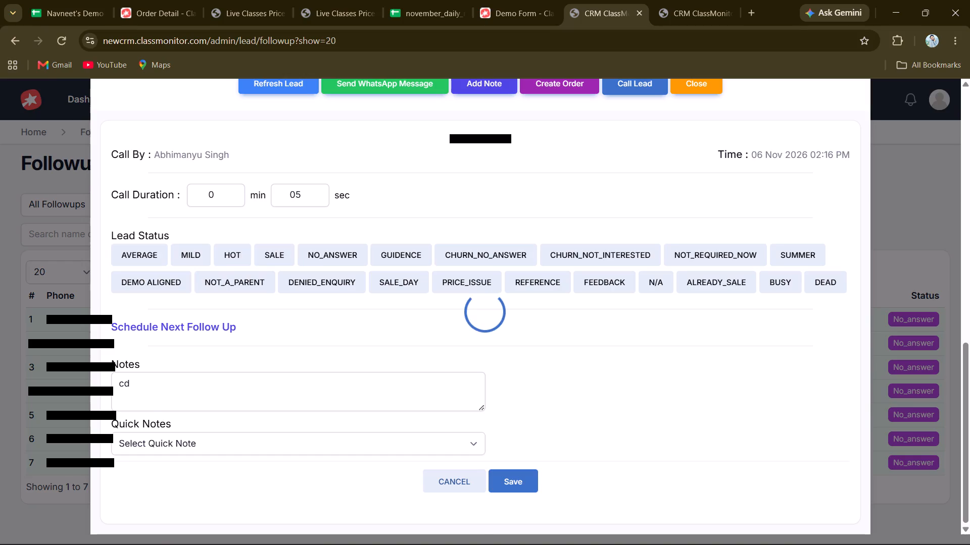
{"action": "left_click", "coordinate": [311, 407]}
{"action": "left_click", "coordinate": [240, 471]}
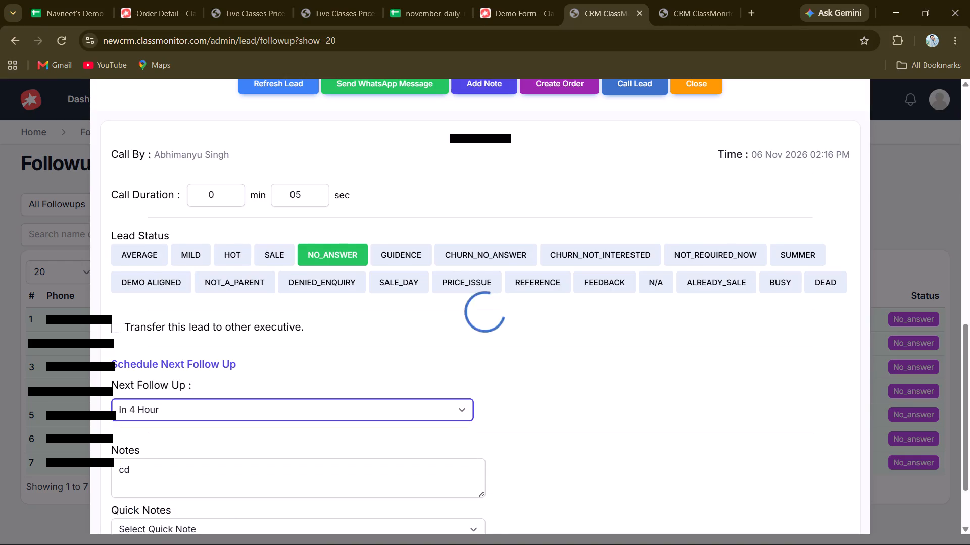
{"action": "scroll", "coordinate": [387, 465], "scroll_direction": "down", "scroll_amount": 6}
{"action": "left_click", "coordinate": [520, 484]}
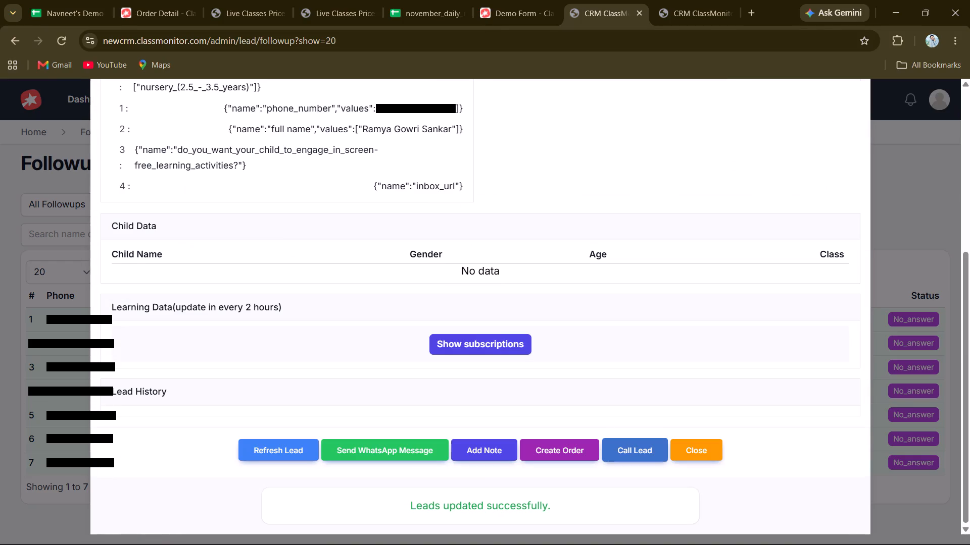
{"action": "left_click", "coordinate": [703, 449]}
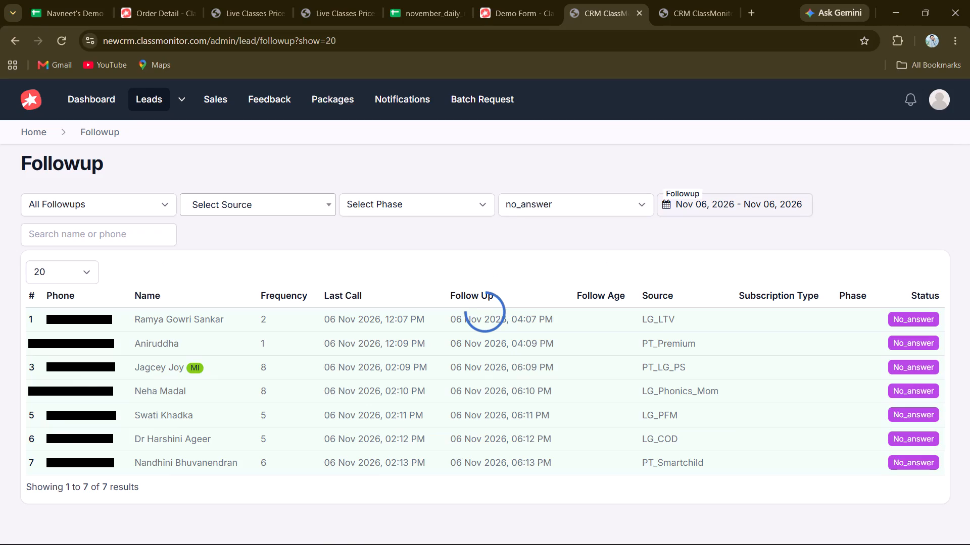
Open the PT_Premium lead from the follow-up list and review its details and lead history.
{"action": "left_click", "coordinate": [396, 313]}
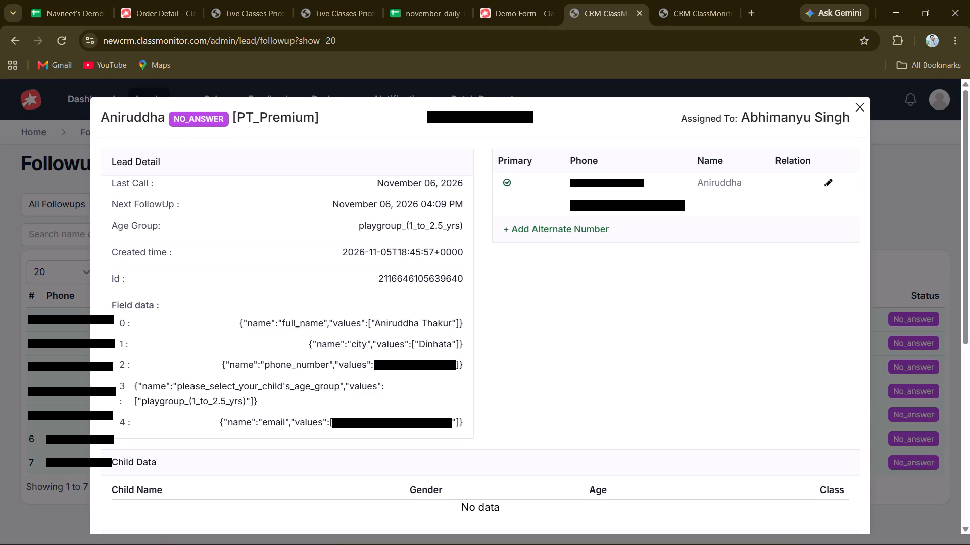
{"action": "scroll", "coordinate": [396, 313], "scroll_direction": "down", "scroll_amount": 6}
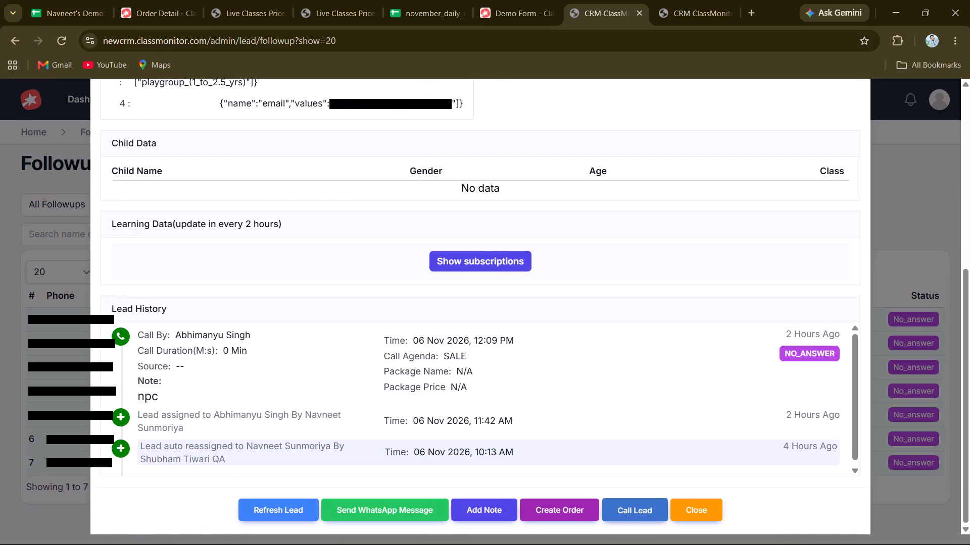
{"action": "scroll", "coordinate": [396, 313], "scroll_direction": "up", "scroll_amount": 6}
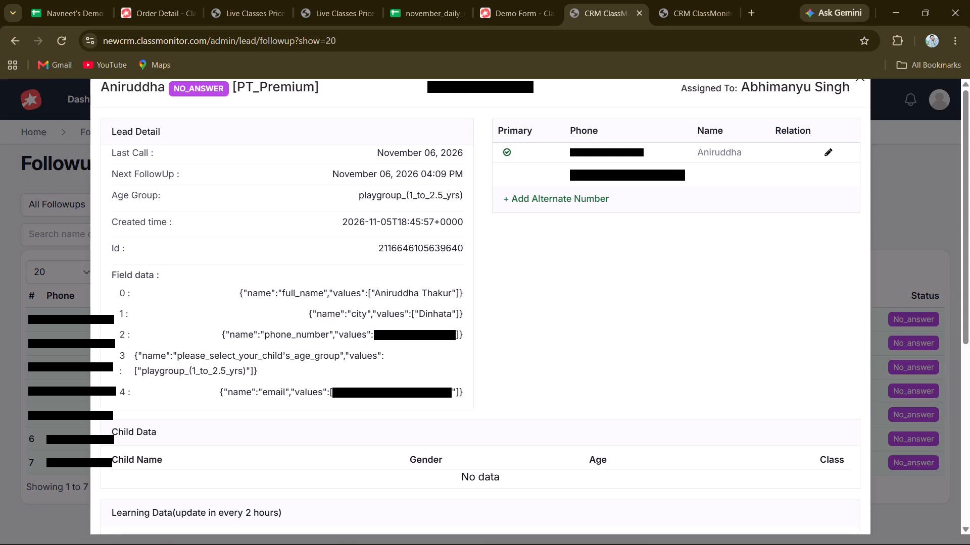
{"action": "scroll", "coordinate": [396, 313], "scroll_direction": "down", "scroll_amount": 5}
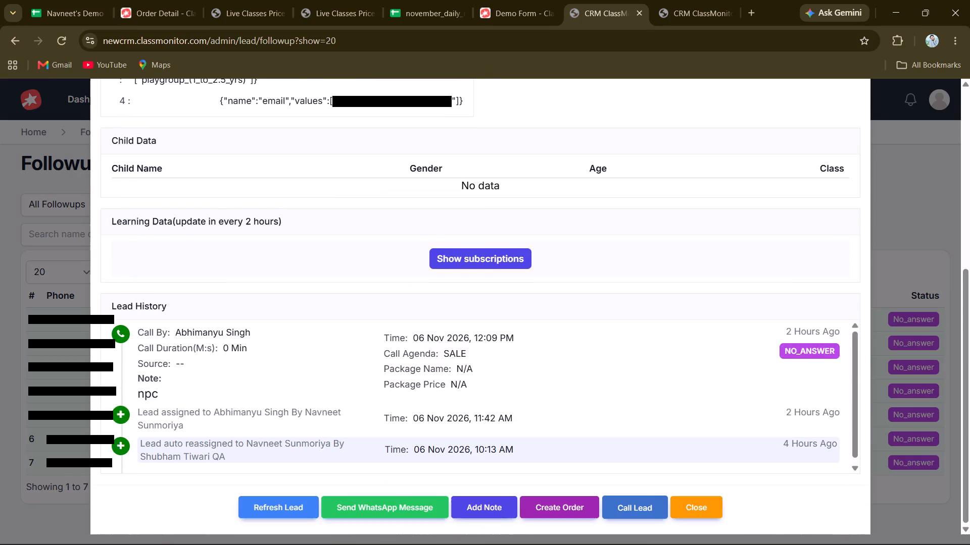
{"action": "scroll", "coordinate": [396, 313], "scroll_direction": "up", "scroll_amount": 4}
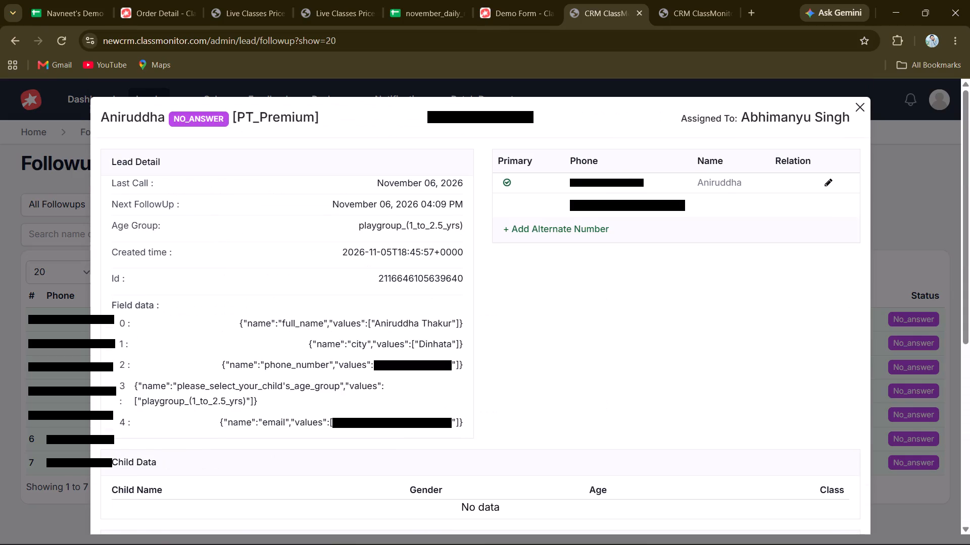
{"action": "scroll", "coordinate": [396, 313], "scroll_direction": "down", "scroll_amount": 2}
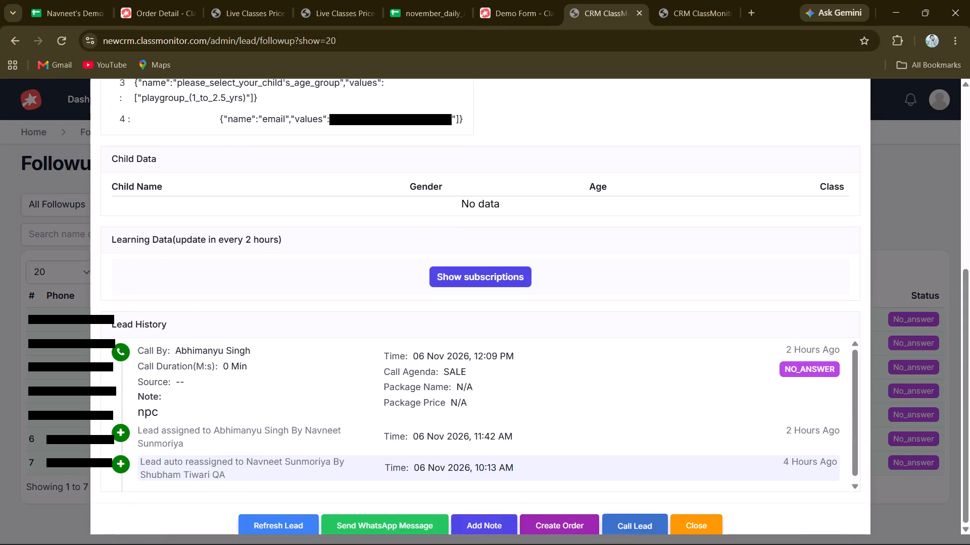
{"action": "scroll", "coordinate": [396, 313], "scroll_direction": "up", "scroll_amount": 6}
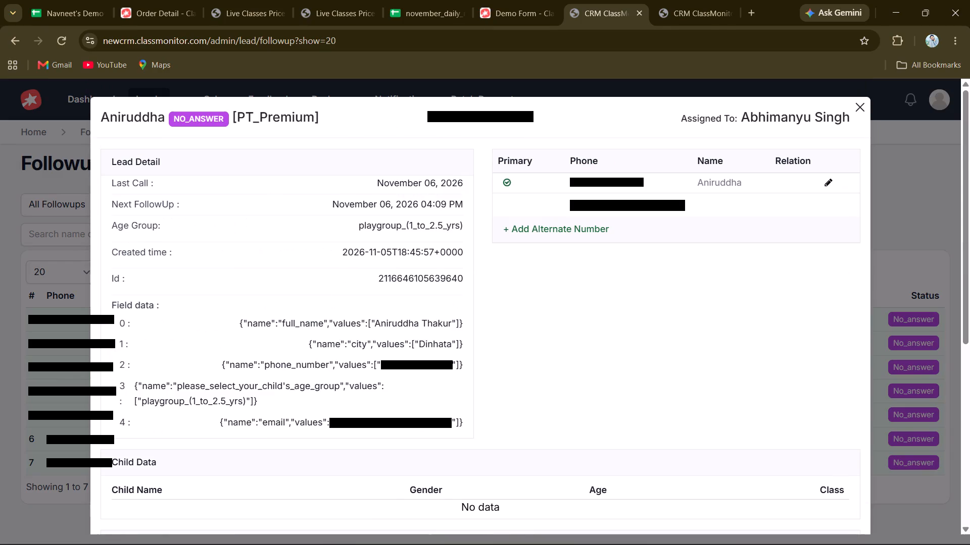
{"action": "scroll", "coordinate": [396, 313], "scroll_direction": "down", "scroll_amount": 3}
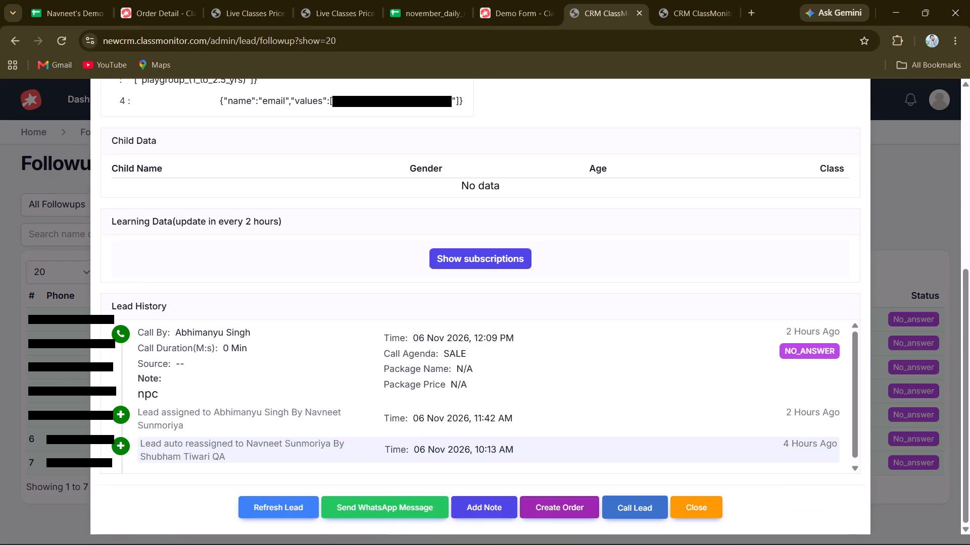
Start a call log for the PT_Premium lead with status NOT_REQUIRED_NOW and a call duration of 30 seconds.
{"action": "left_click", "coordinate": [630, 505]}
{"action": "scroll", "coordinate": [630, 505], "scroll_direction": "down", "scroll_amount": 5}
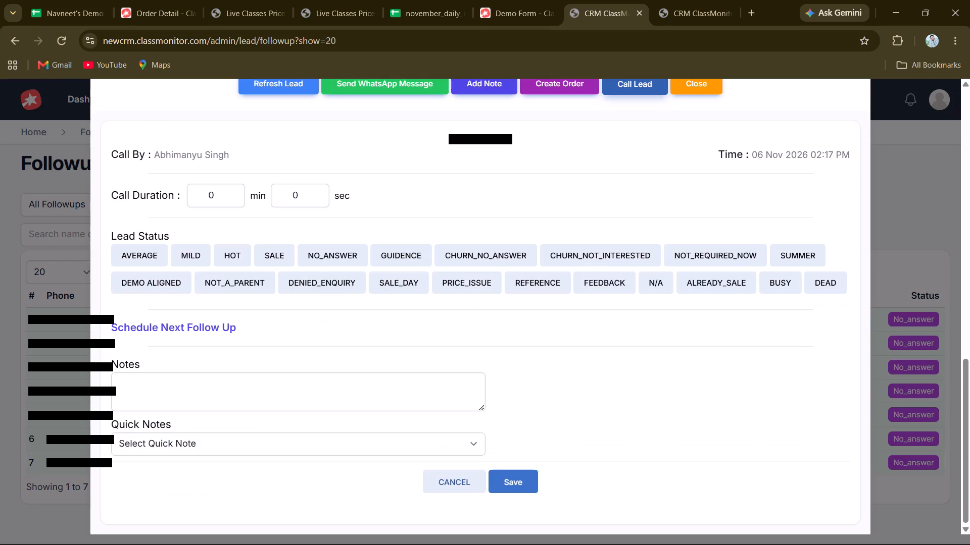
{"action": "scroll", "coordinate": [630, 505], "scroll_direction": "up", "scroll_amount": 7}
{"action": "scroll", "coordinate": [630, 505], "scroll_direction": "down", "scroll_amount": 5}
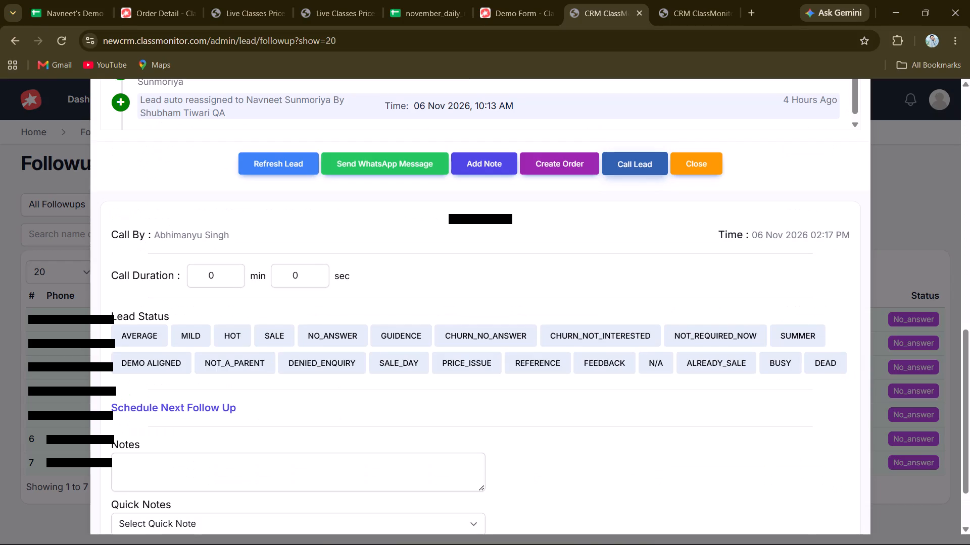
{"action": "left_click", "coordinate": [744, 257]}
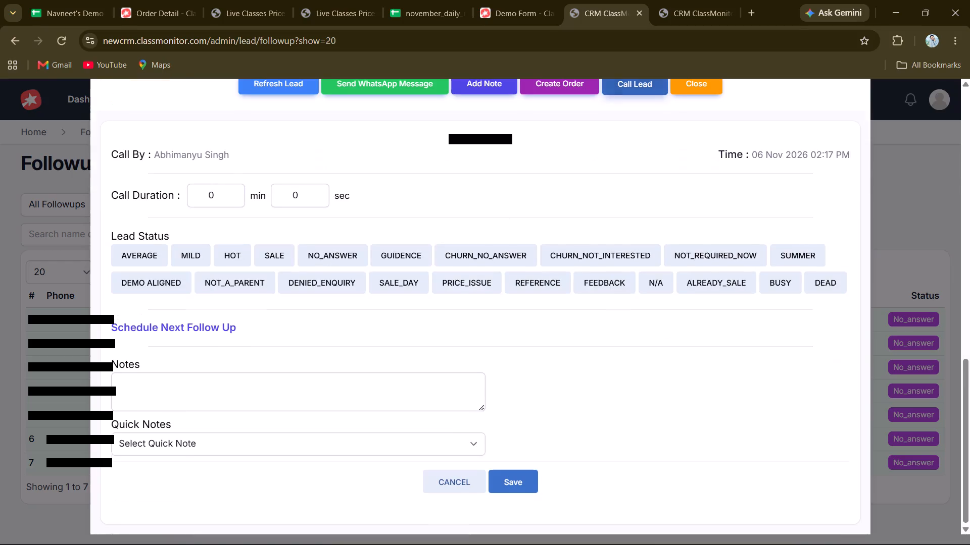
{"action": "left_click", "coordinate": [304, 190]}
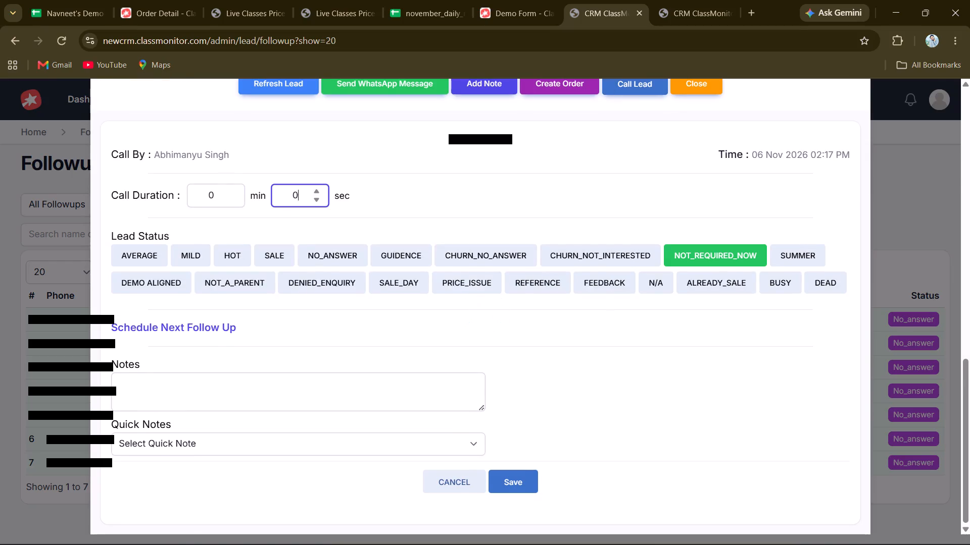
{"action": "key", "text": "BackSpace"}
{"action": "type", "text": "30"}
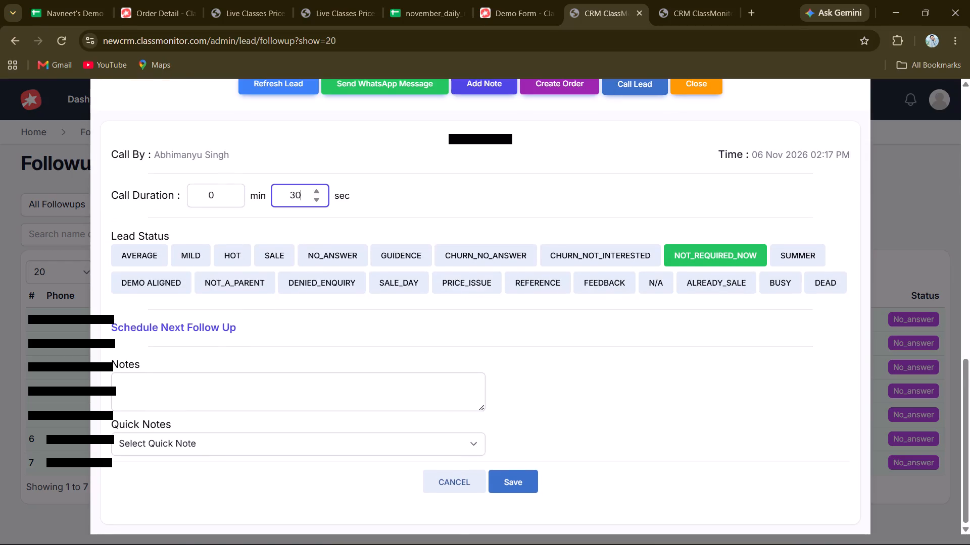
Add the note "she just explore not planning to take a demo" to the call log, save it and close the lead.
{"action": "left_click", "coordinate": [201, 410]}
{"action": "type", "text": "she"}
{"action": "key", "text": "space"}
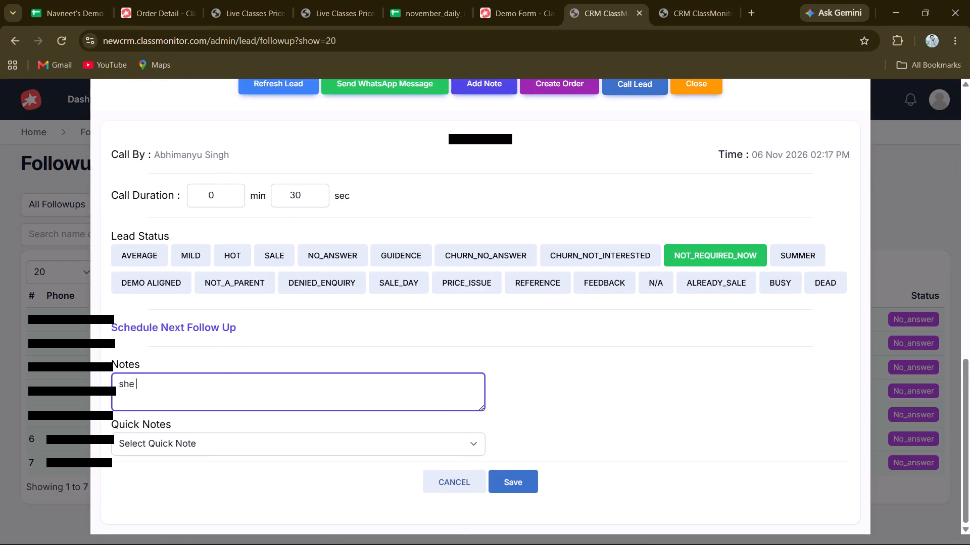
{"action": "type", "text": "just"}
{"action": "key", "text": "space"}
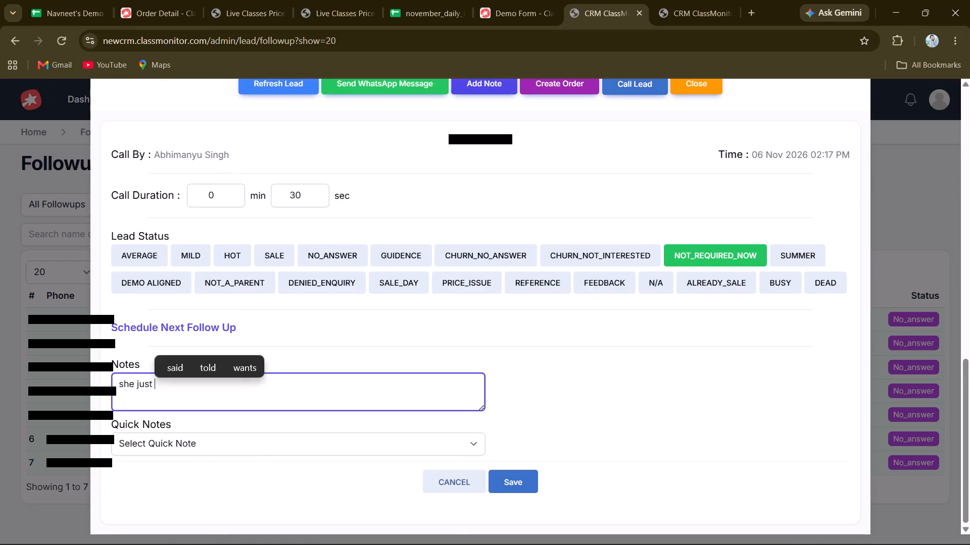
{"action": "type", "text": "explore not planning to take a dem"}
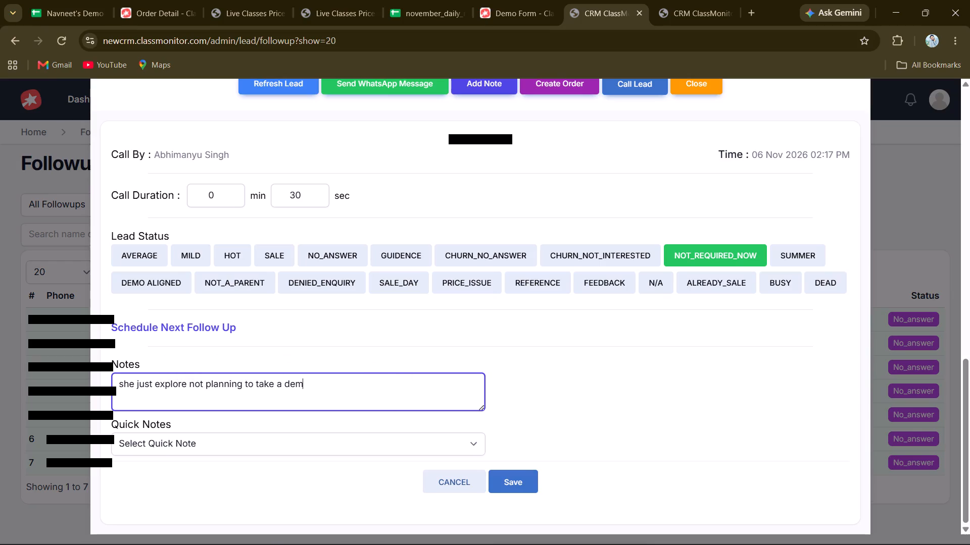
{"action": "type", "text": "o"}
{"action": "key", "text": "space"}
{"action": "left_click", "coordinate": [502, 483]}
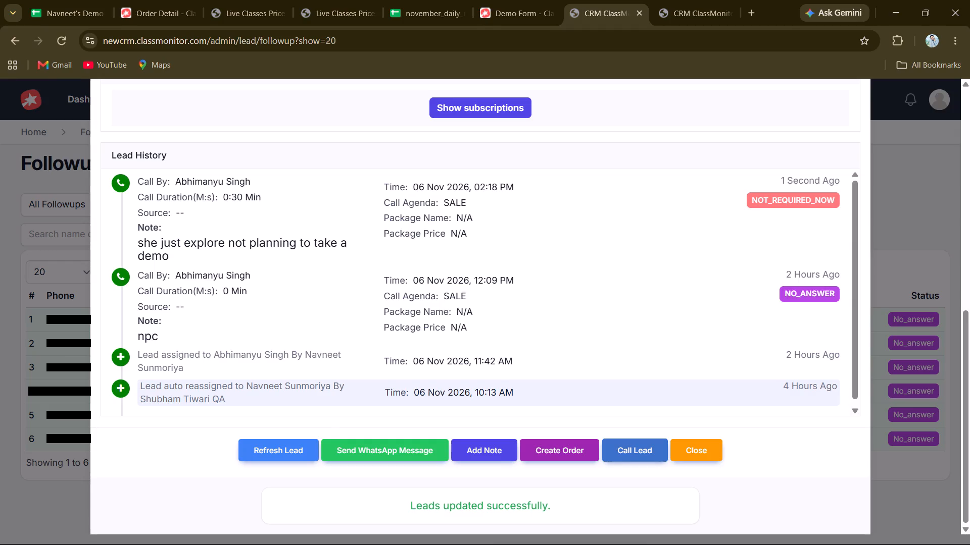
{"action": "left_click", "coordinate": [682, 447]}
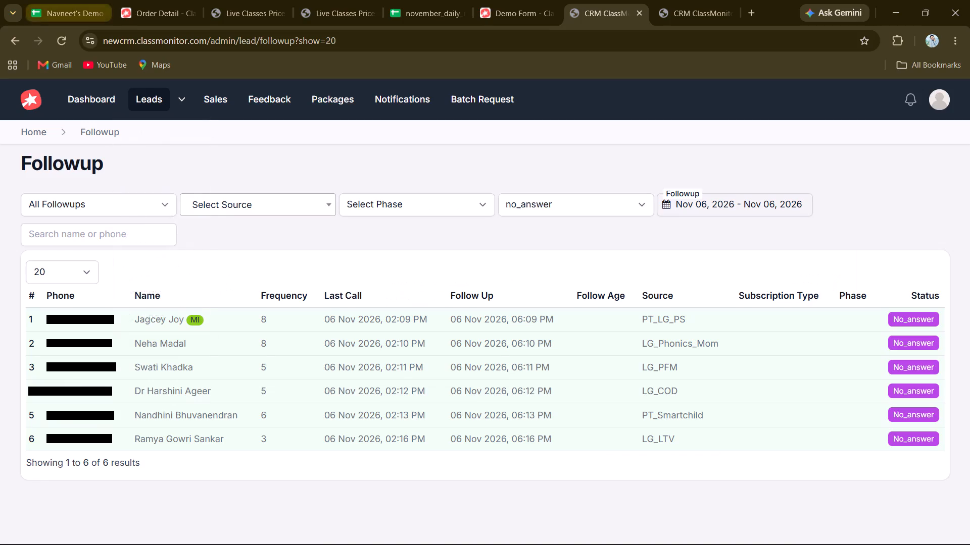
Show the Nov 06, 2026 follow-up list without the no_answer status filter.
{"action": "left_click", "coordinate": [158, 182]}
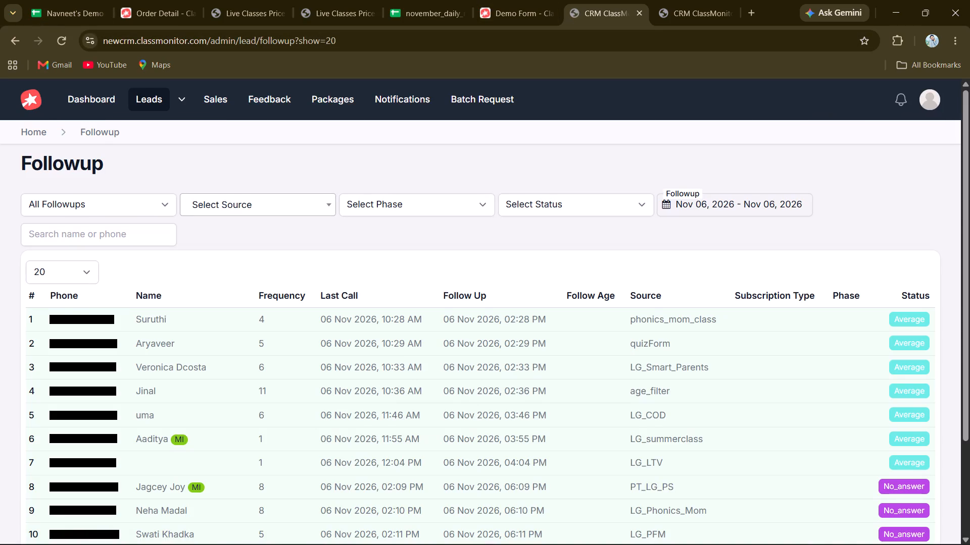
Calculate the dashboard call history for Nov 06, 2026 and review the call totals and lead status breakdown.
{"action": "left_click", "coordinate": [595, 7]}
{"action": "left_click", "coordinate": [701, 3]}
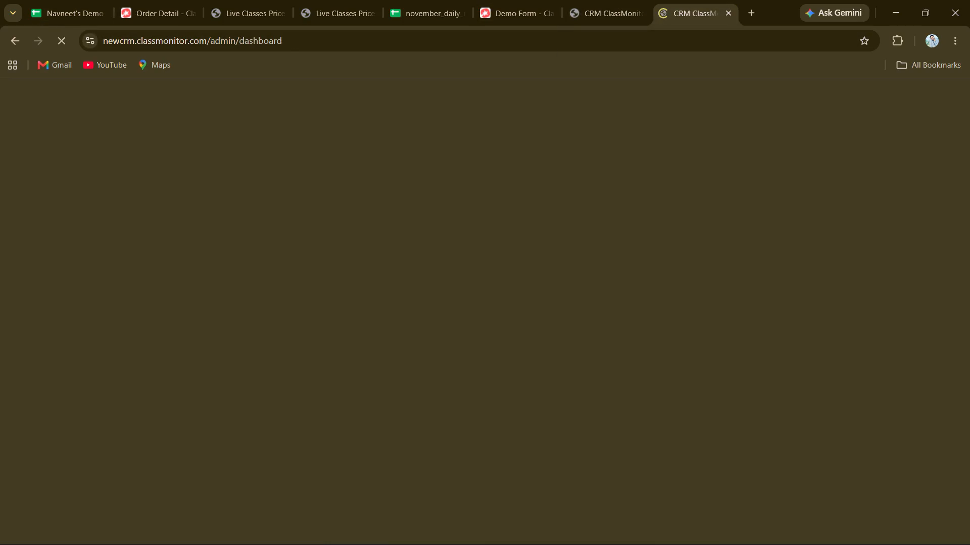
{"action": "left_click", "coordinate": [99, 95]}
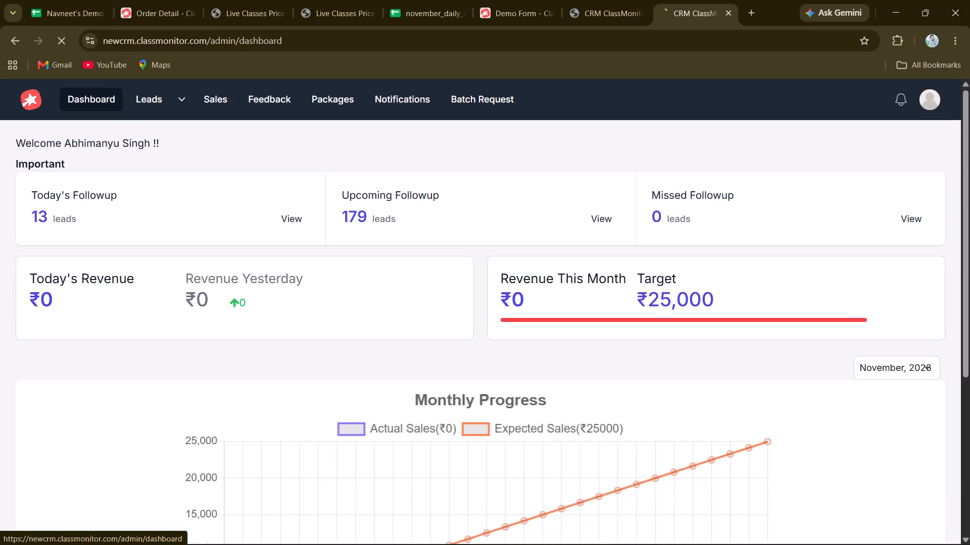
{"action": "scroll", "coordinate": [570, 334], "scroll_direction": "down", "scroll_amount": 7}
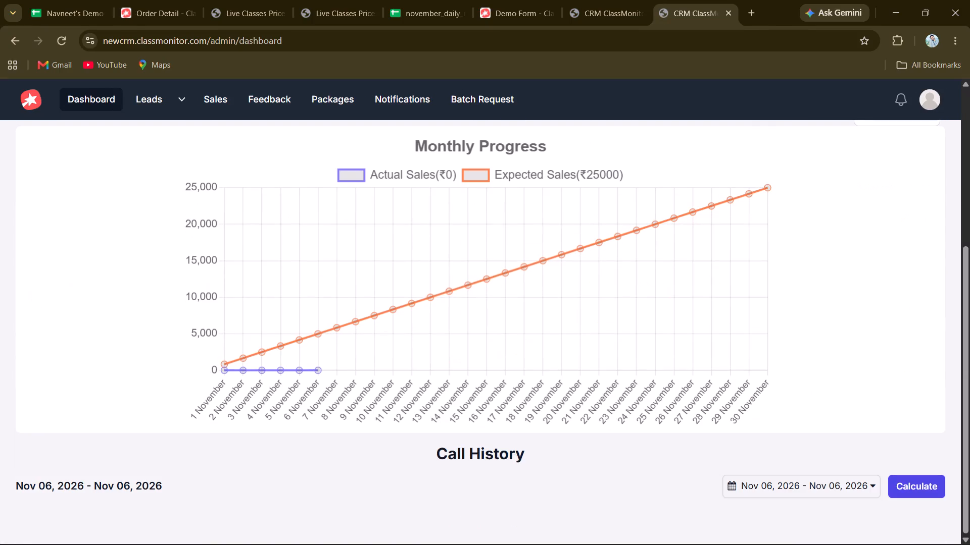
{"action": "left_click", "coordinate": [908, 485]}
{"action": "scroll", "coordinate": [908, 485], "scroll_direction": "down", "scroll_amount": 9}
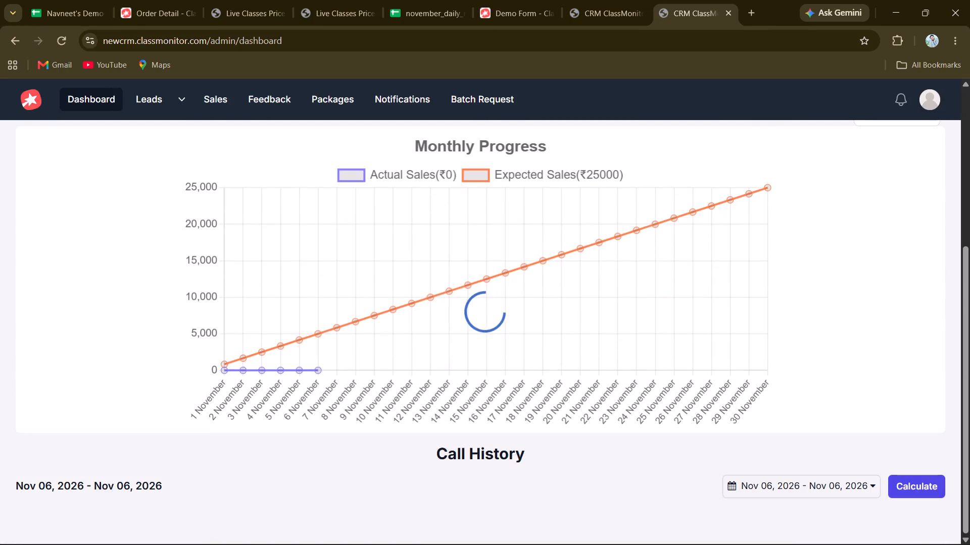
{"action": "scroll", "coordinate": [908, 485], "scroll_direction": "down", "scroll_amount": 8}
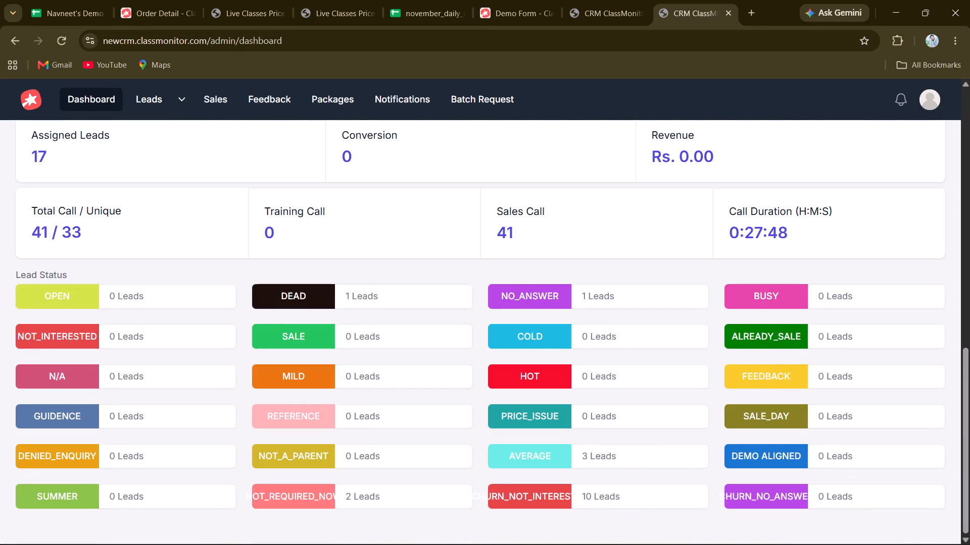
{"action": "scroll", "coordinate": [464, 405], "scroll_direction": "up", "scroll_amount": 9}
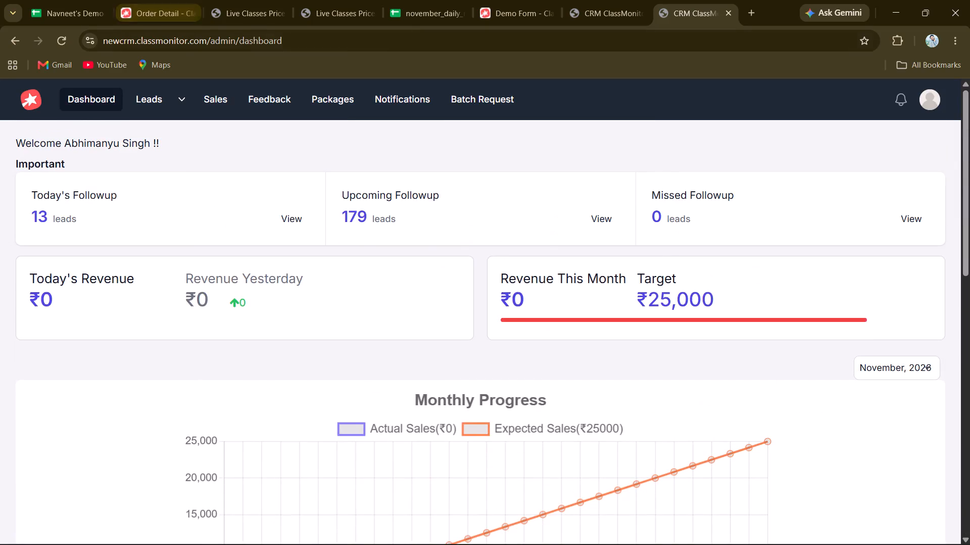
Open the Average LG_LTV lead from the follow-up list and start a call log with status AVERAGE and next follow-up Tomorrow Same Time.
{"action": "left_click", "coordinate": [577, 0]}
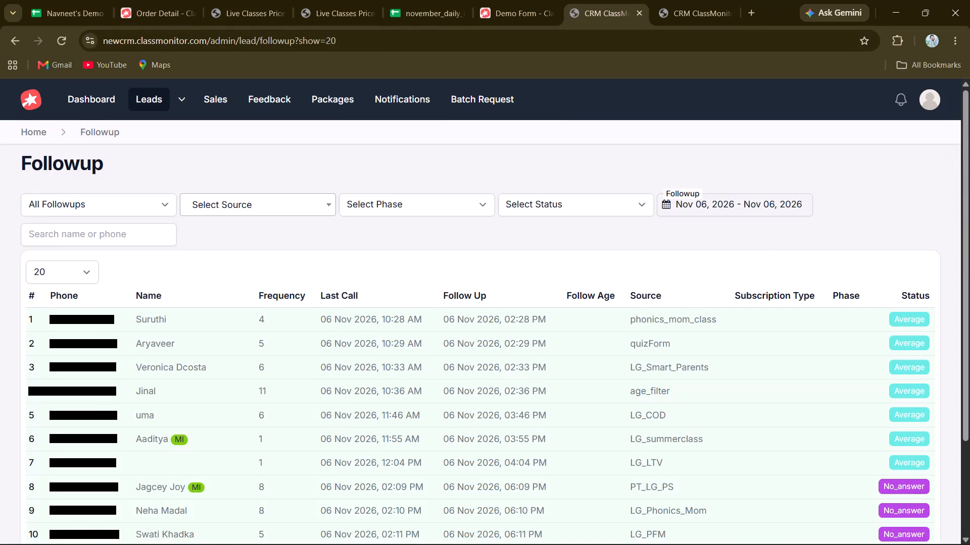
{"action": "scroll", "coordinate": [354, 352], "scroll_direction": "down", "scroll_amount": 5}
{"action": "scroll", "coordinate": [354, 352], "scroll_direction": "up", "scroll_amount": 3}
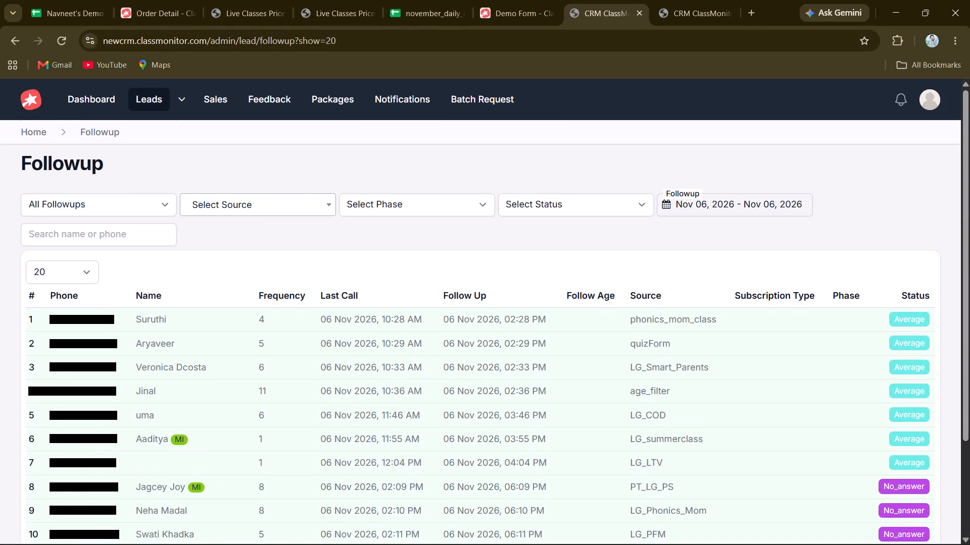
{"action": "left_click", "coordinate": [358, 461]}
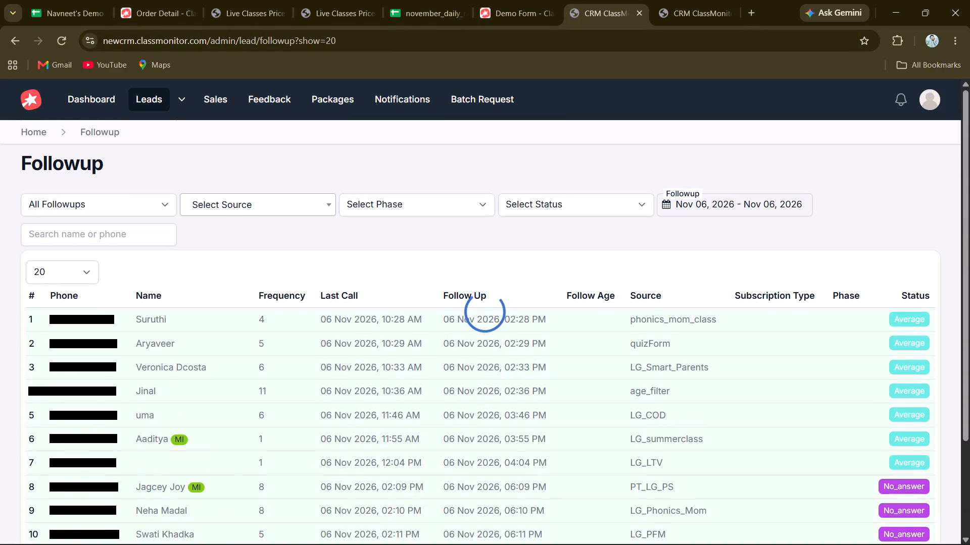
{"action": "scroll", "coordinate": [358, 461], "scroll_direction": "down", "scroll_amount": 7}
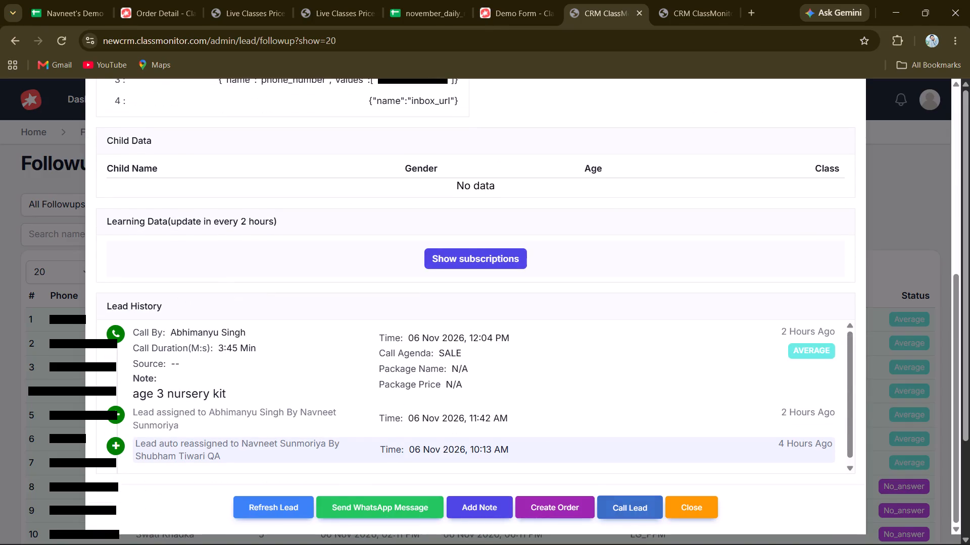
{"action": "left_click", "coordinate": [620, 503]}
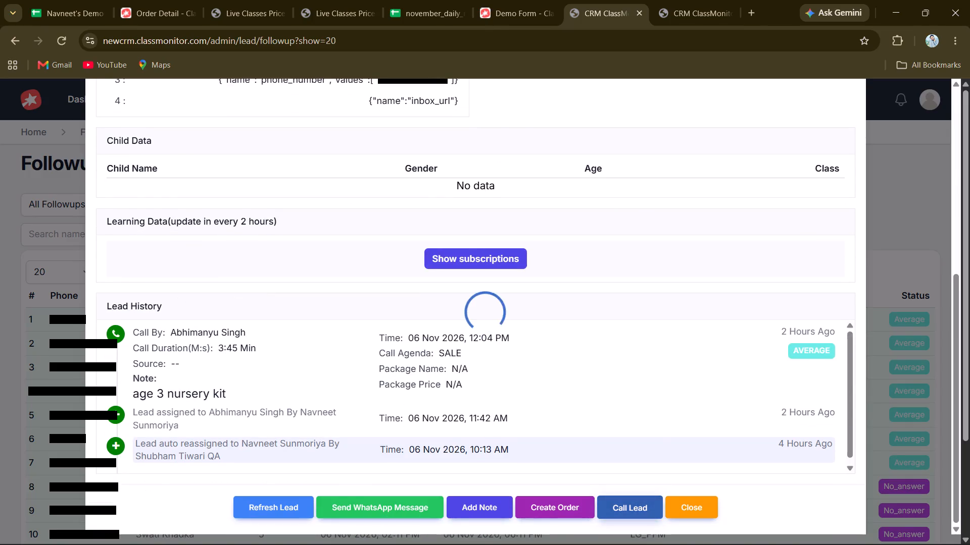
{"action": "scroll", "coordinate": [620, 503], "scroll_direction": "down", "scroll_amount": 5}
{"action": "left_click", "coordinate": [139, 253]}
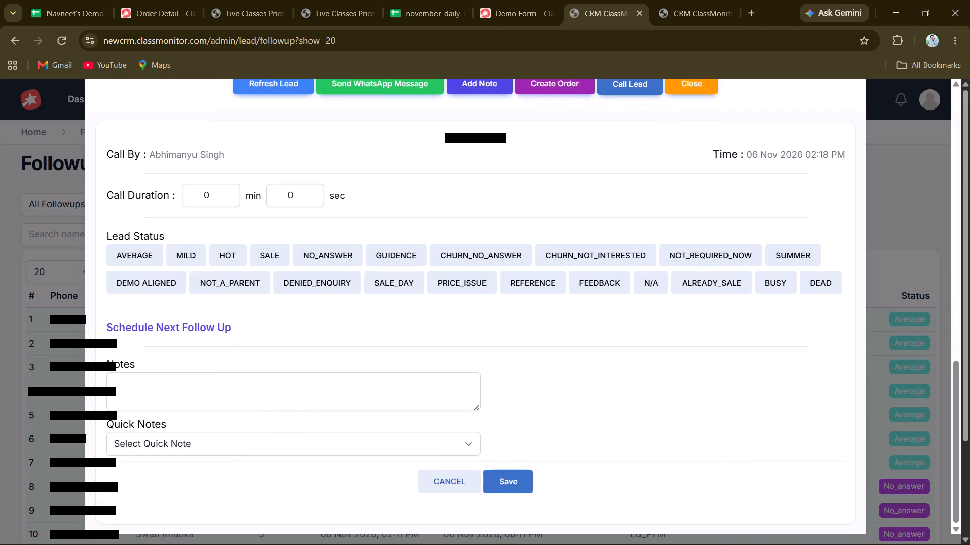
{"action": "left_click", "coordinate": [197, 322]}
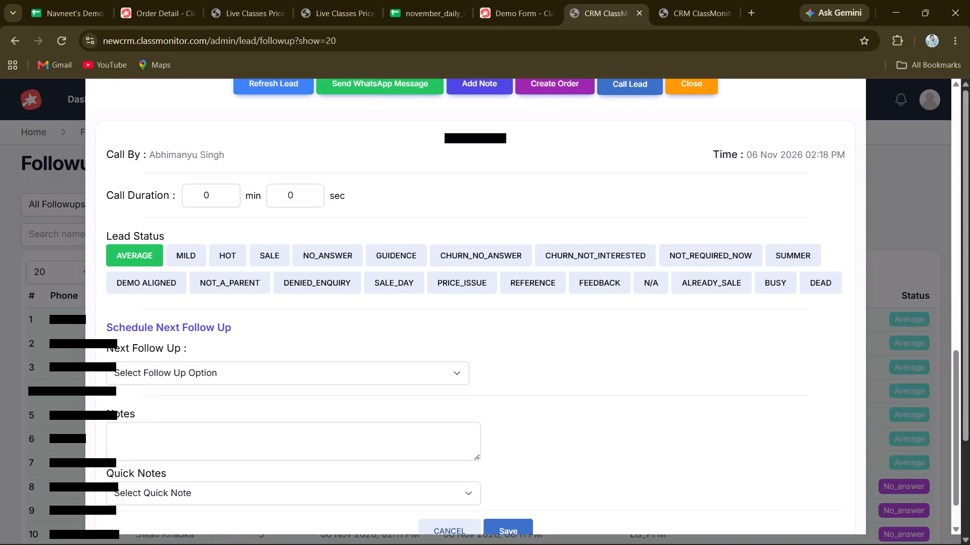
{"action": "left_click", "coordinate": [277, 364]}
{"action": "left_click", "coordinate": [228, 461]}
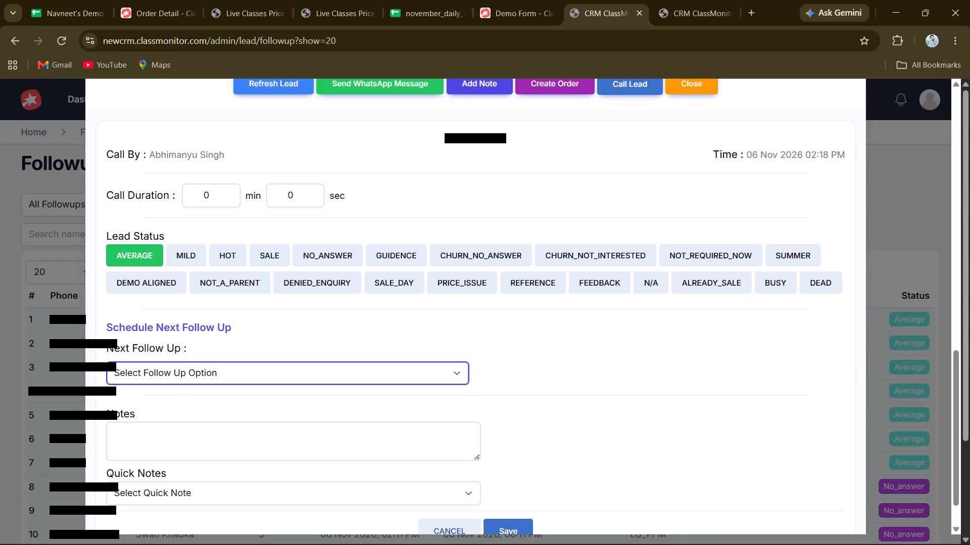
Add the note "connect tomorrow" to the call log, save it and close the lead.
{"action": "left_click", "coordinate": [246, 439]}
{"action": "type", "text": "connect tomorow"}
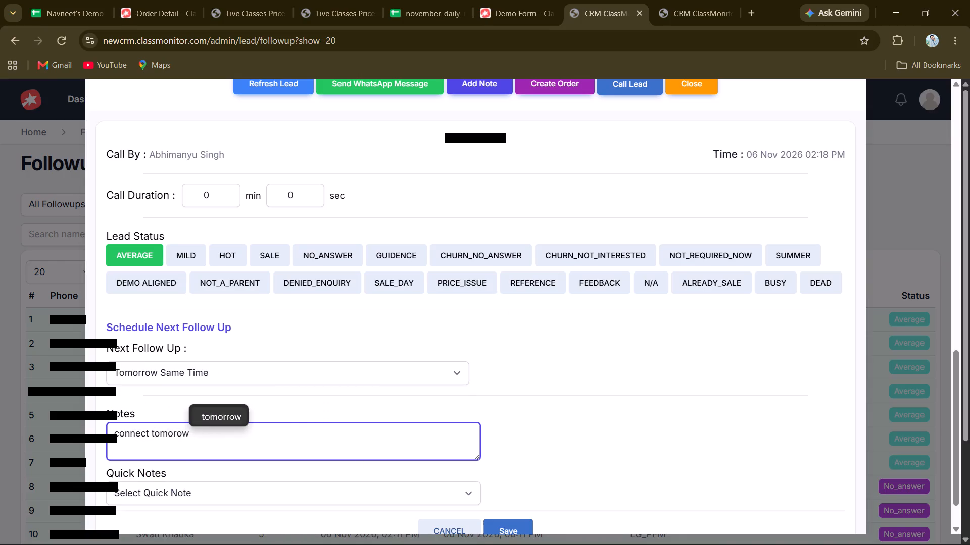
{"action": "left_click", "coordinate": [225, 414]}
{"action": "scroll", "coordinate": [321, 444], "scroll_direction": "down", "scroll_amount": 4}
{"action": "left_click", "coordinate": [503, 481]}
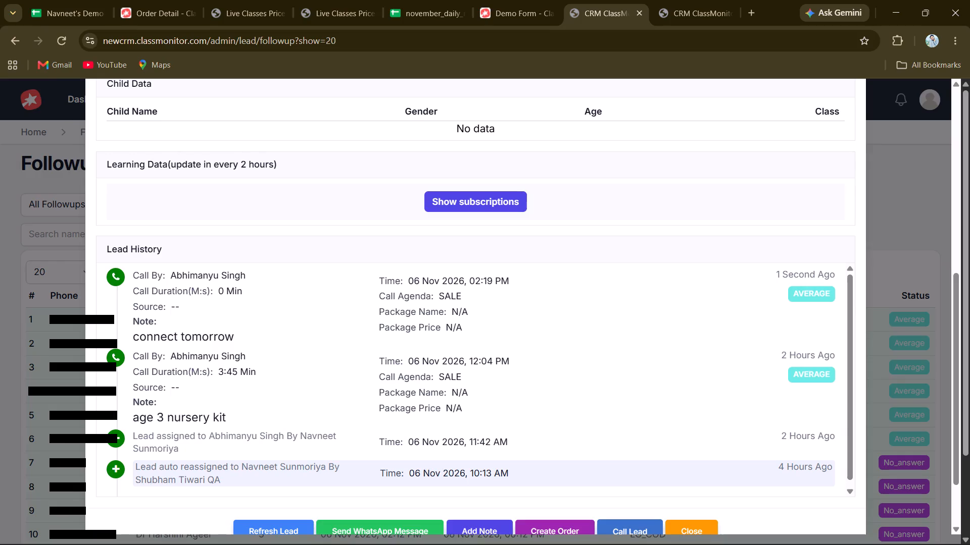
{"action": "scroll", "coordinate": [535, 461], "scroll_direction": "down", "scroll_amount": 8}
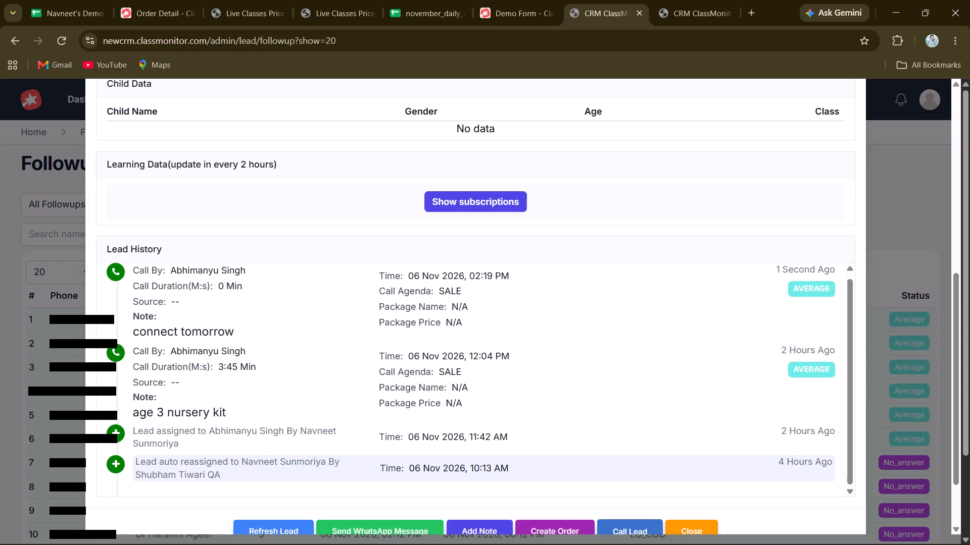
{"action": "left_click", "coordinate": [689, 523]}
Open the Average LG_summerclass lead from the follow-up list and start a call log with status AVERAGE.
{"action": "left_click", "coordinate": [381, 440]}
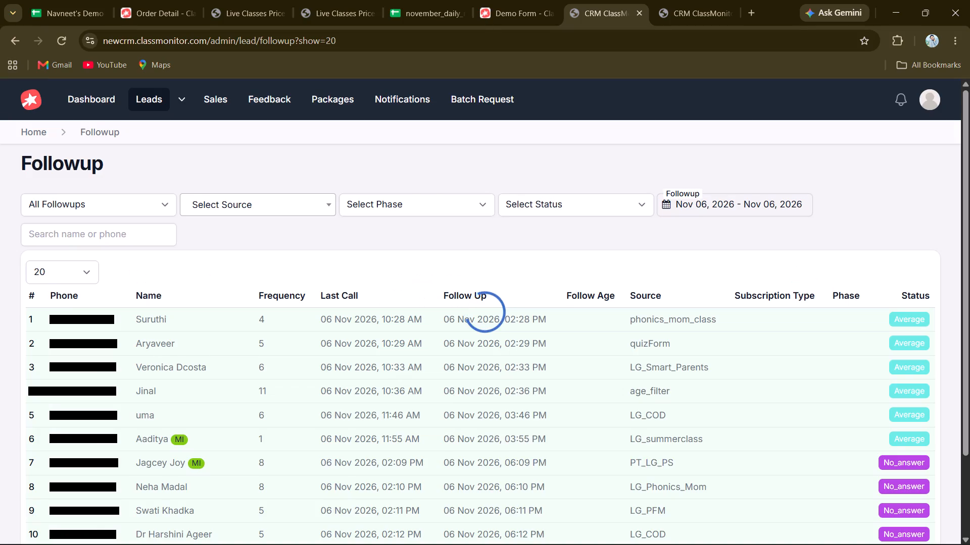
{"action": "scroll", "coordinate": [381, 440], "scroll_direction": "down", "scroll_amount": 5}
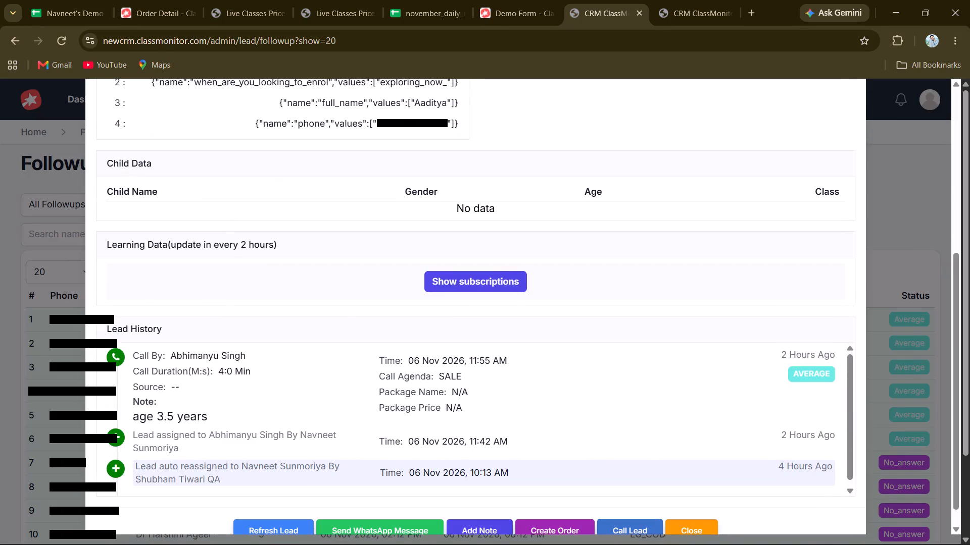
{"action": "left_click", "coordinate": [624, 505]}
{"action": "scroll", "coordinate": [624, 505], "scroll_direction": "down", "scroll_amount": 3}
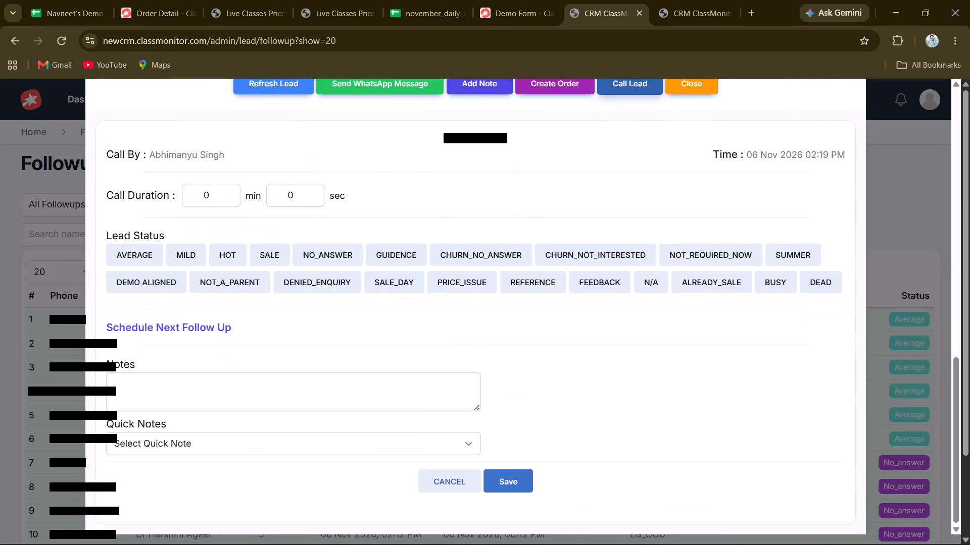
{"action": "left_click", "coordinate": [138, 254]}
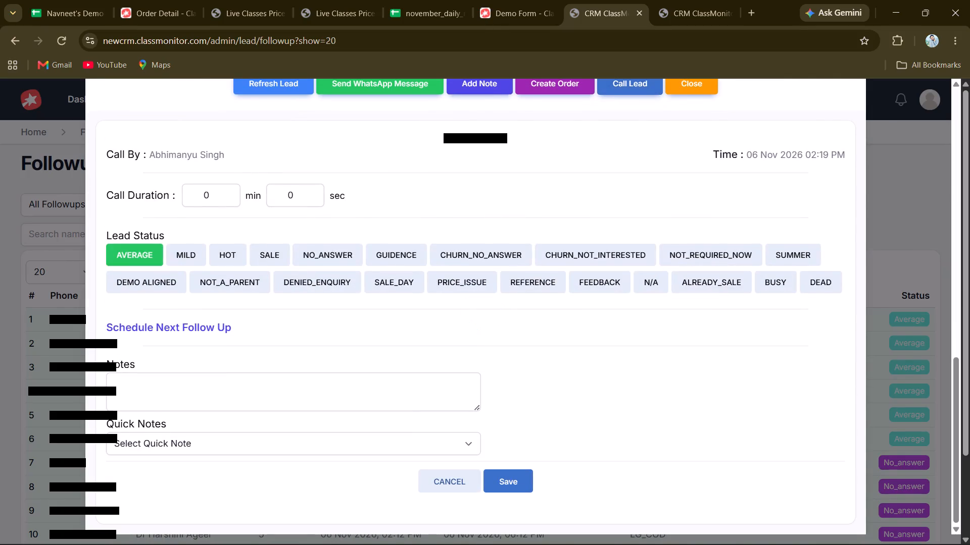
Add the note "connect after 7 pm" with next follow-up Tomorrow Same Time, save the call log and close the lead.
{"action": "left_click", "coordinate": [175, 410]}
{"action": "type", "text": "connect after 7"}
{"action": "key", "text": "space"}
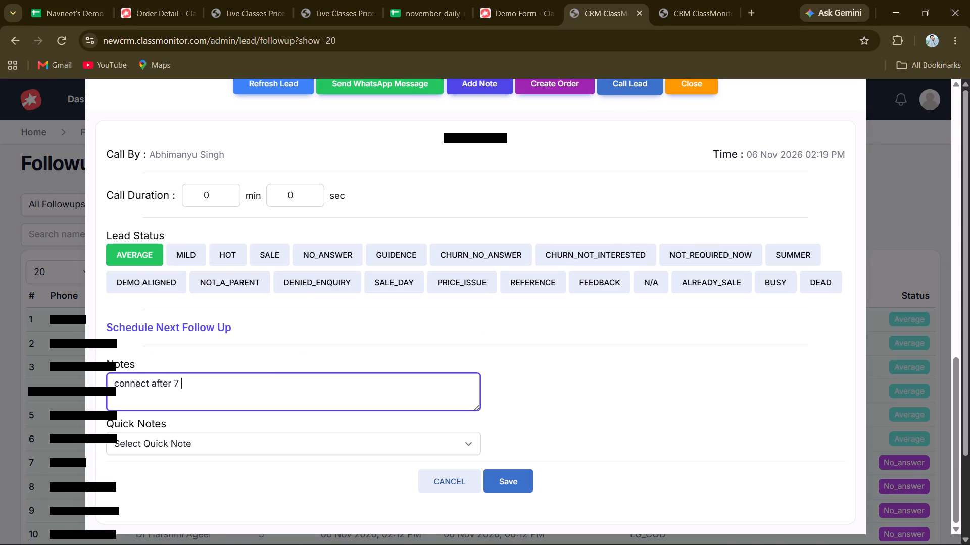
{"action": "type", "text": "pm"}
{"action": "key", "text": "space"}
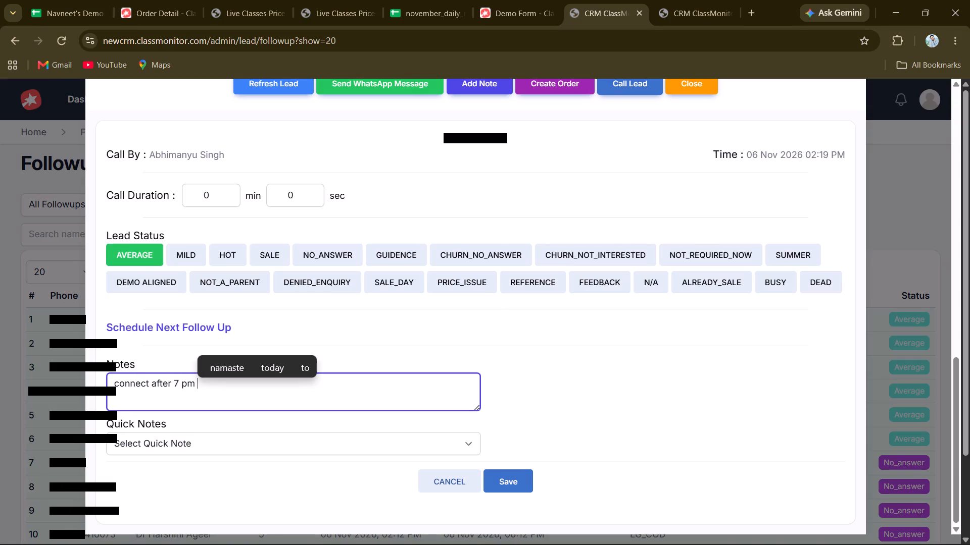
{"action": "left_click", "coordinate": [189, 329]}
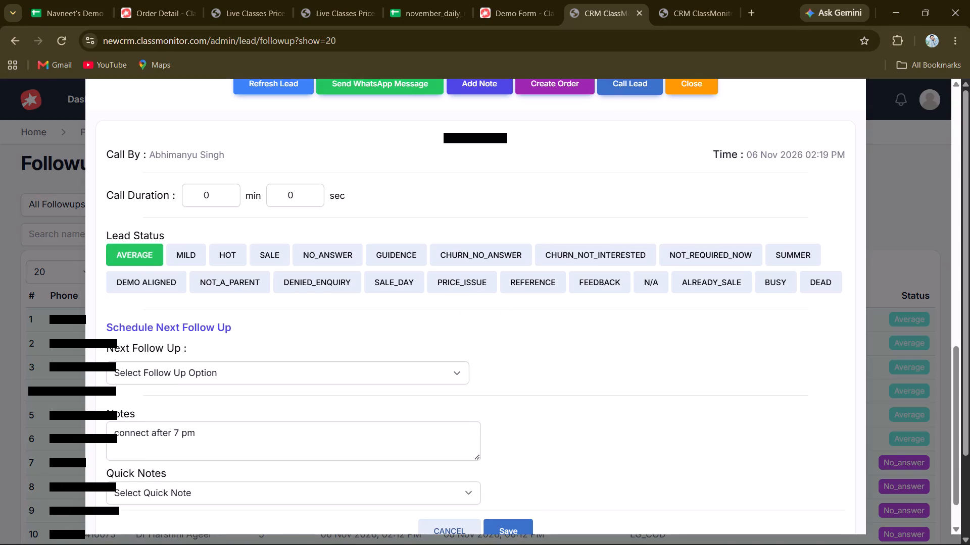
{"action": "left_click", "coordinate": [211, 384]}
{"action": "left_click", "coordinate": [188, 451]}
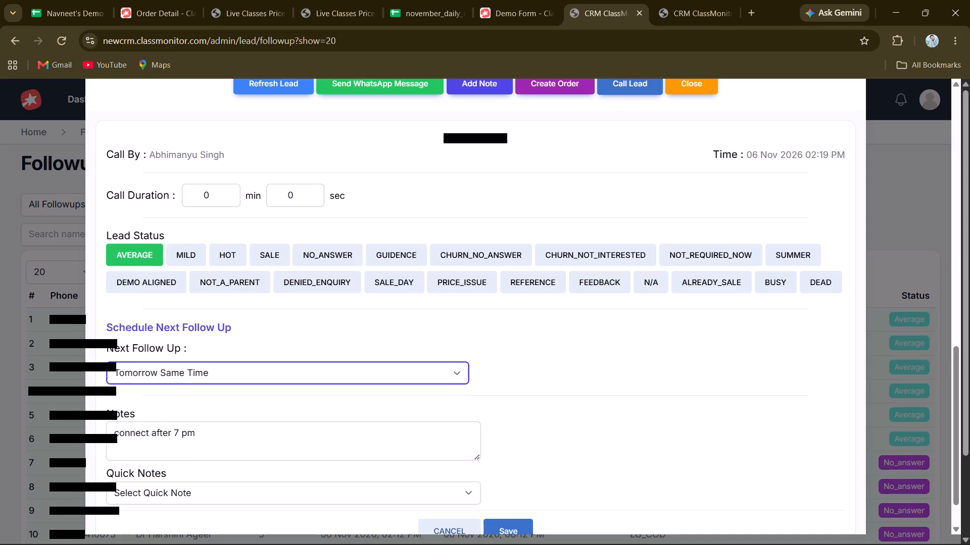
{"action": "scroll", "coordinate": [273, 450], "scroll_direction": "down", "scroll_amount": 7}
{"action": "left_click", "coordinate": [511, 484]}
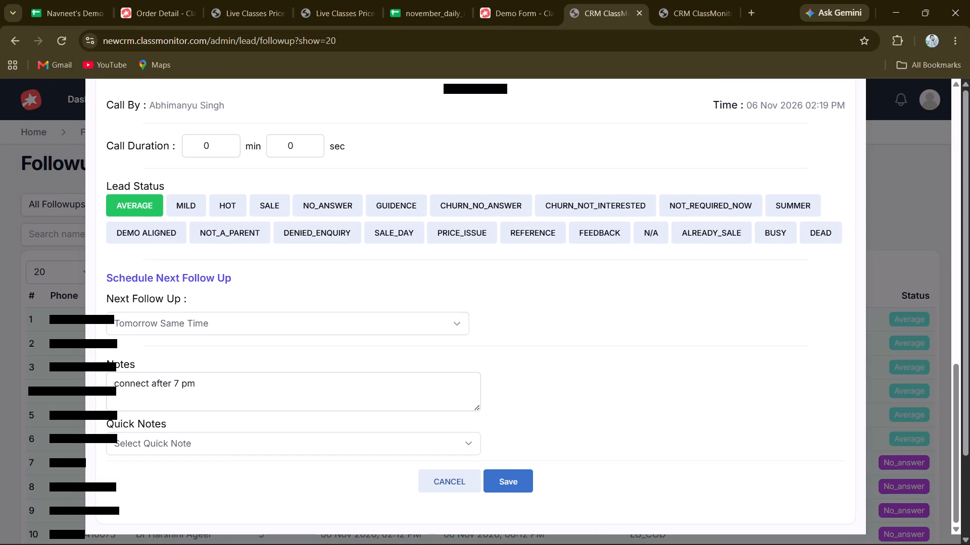
{"action": "left_click", "coordinate": [698, 528]}
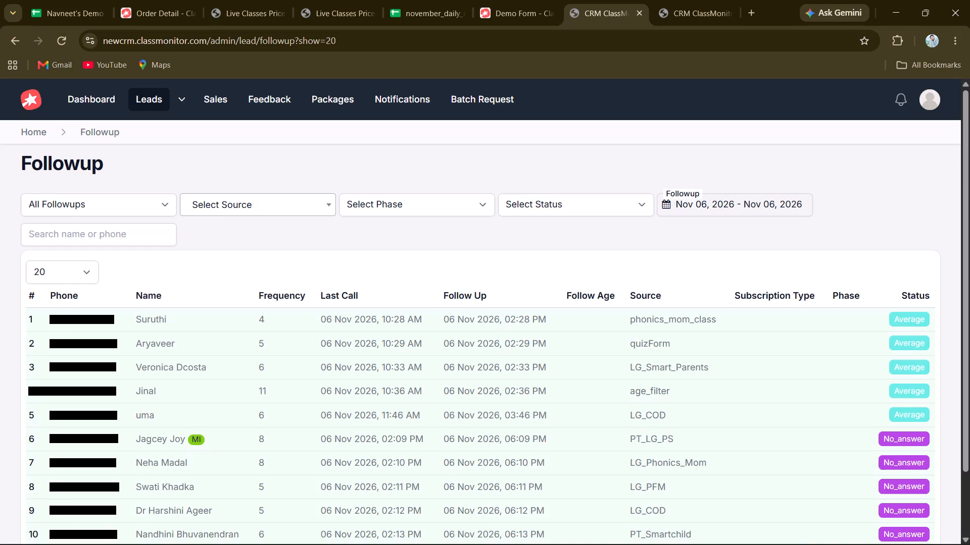
Open the Average LG_COD lead from the follow-up list and start a call log with status AVERAGE.
{"action": "left_click", "coordinate": [358, 414]}
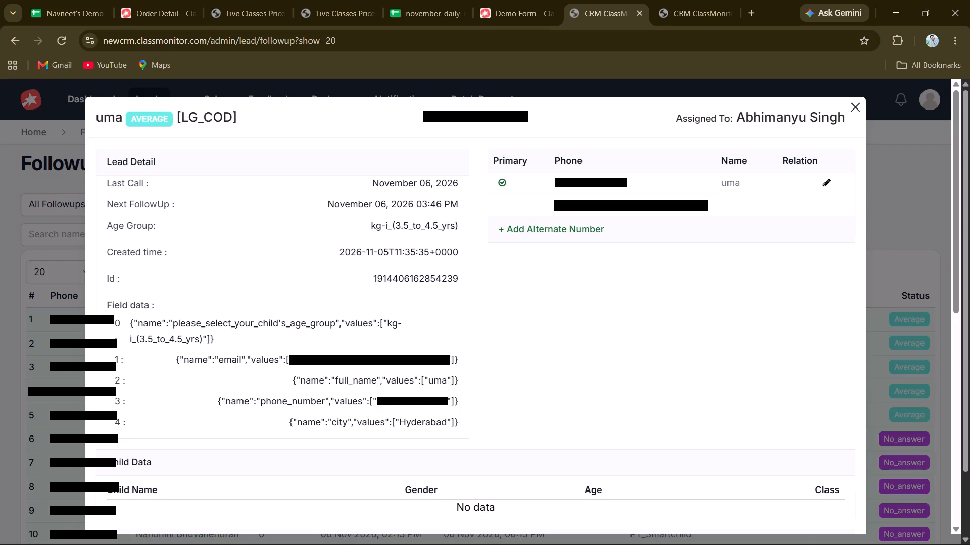
{"action": "scroll", "coordinate": [358, 414], "scroll_direction": "down", "scroll_amount": 5}
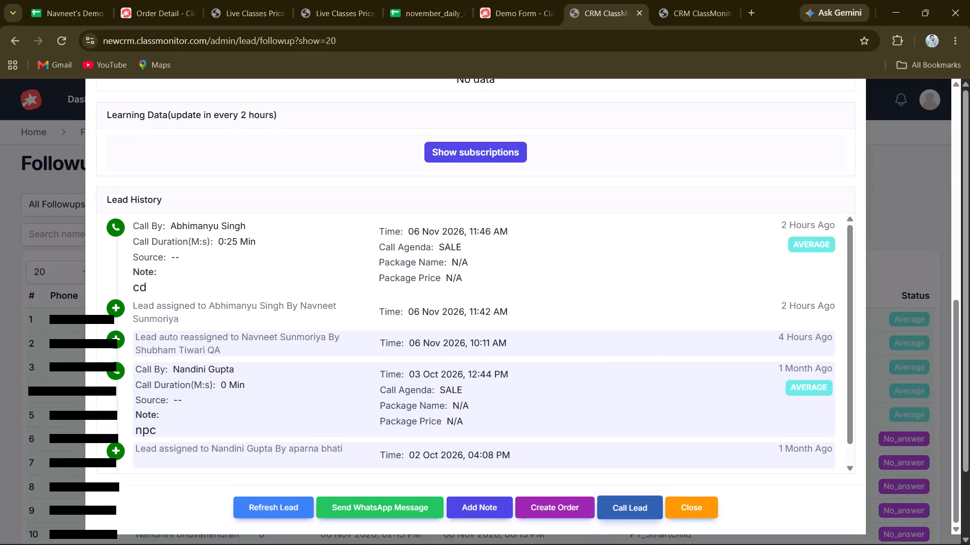
{"action": "left_click", "coordinate": [622, 504]}
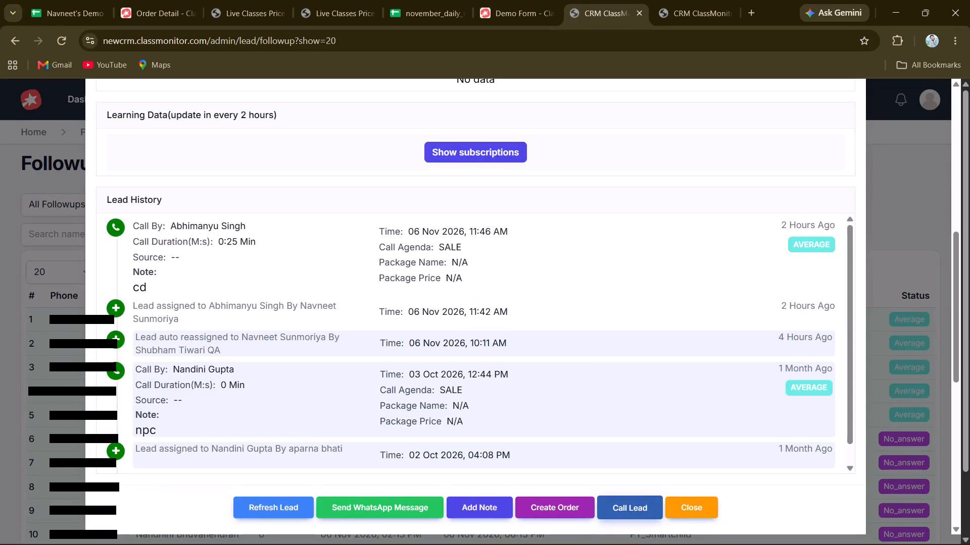
{"action": "scroll", "coordinate": [622, 504], "scroll_direction": "down", "scroll_amount": 8}
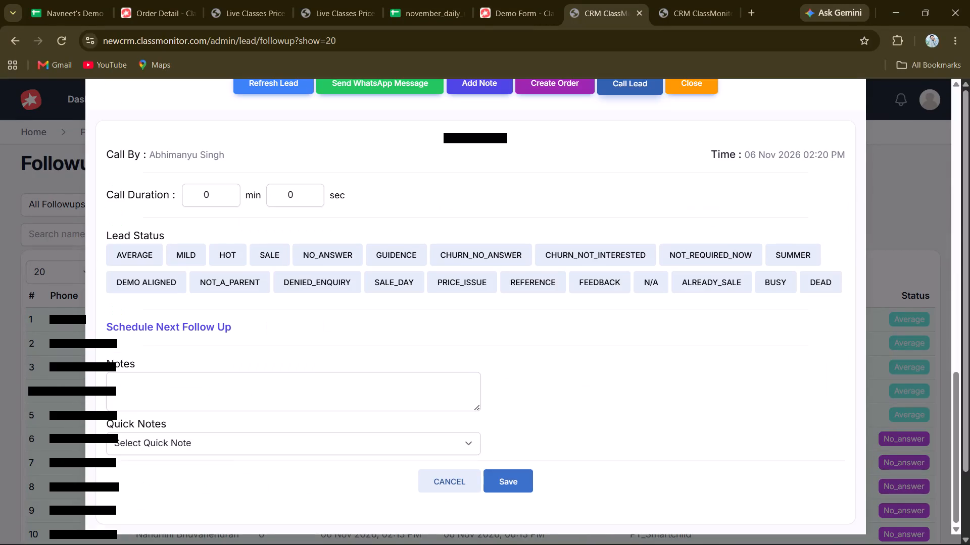
{"action": "scroll", "coordinate": [528, 271], "scroll_direction": "up", "scroll_amount": 6}
{"action": "scroll", "coordinate": [528, 271], "scroll_direction": "down", "scroll_amount": 9}
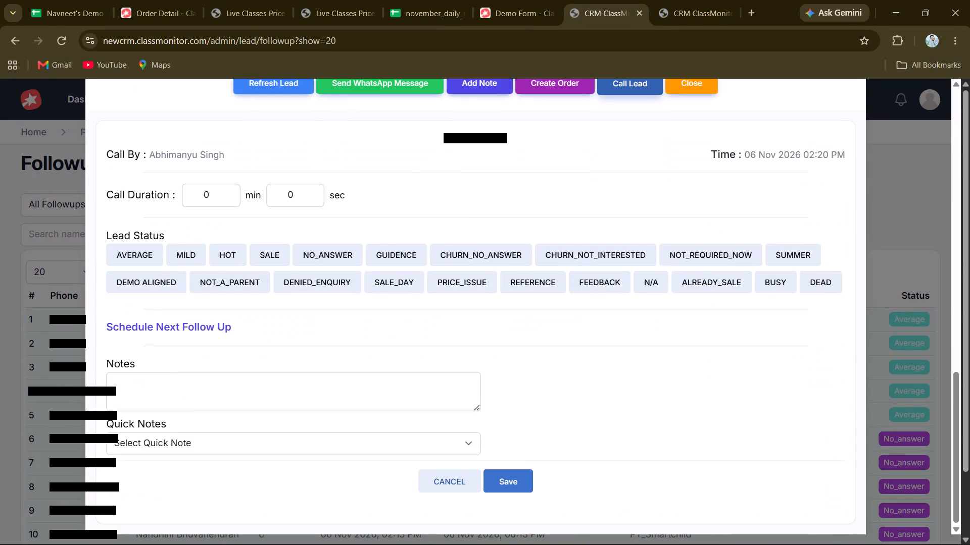
{"action": "left_click", "coordinate": [140, 252]}
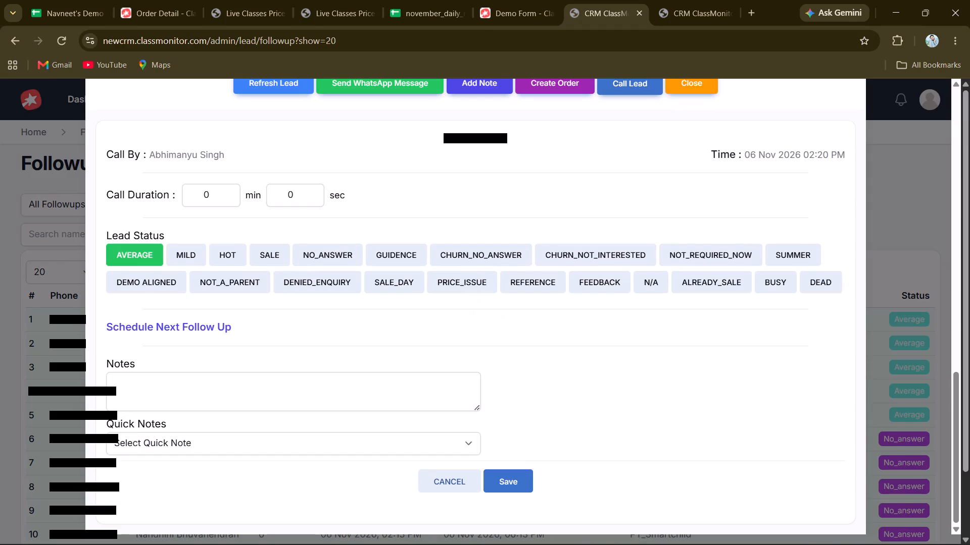
Add the note "npc" to the call log and schedule the next follow-up for Tomorrow Same Time.
{"action": "scroll", "coordinate": [461, 393], "scroll_direction": "up", "scroll_amount": 9}
{"action": "scroll", "coordinate": [461, 393], "scroll_direction": "down", "scroll_amount": 10}
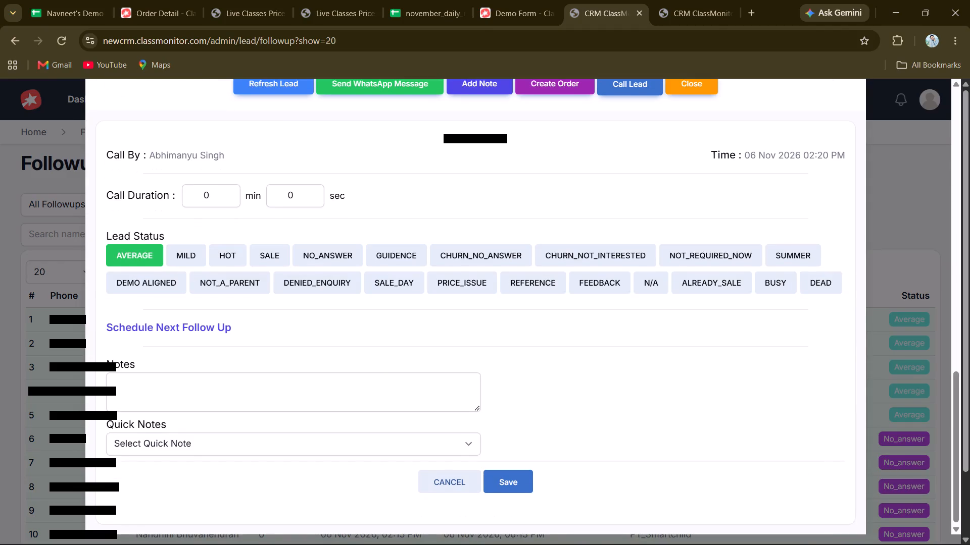
{"action": "left_click", "coordinate": [165, 377]}
{"action": "type", "text": "npc"}
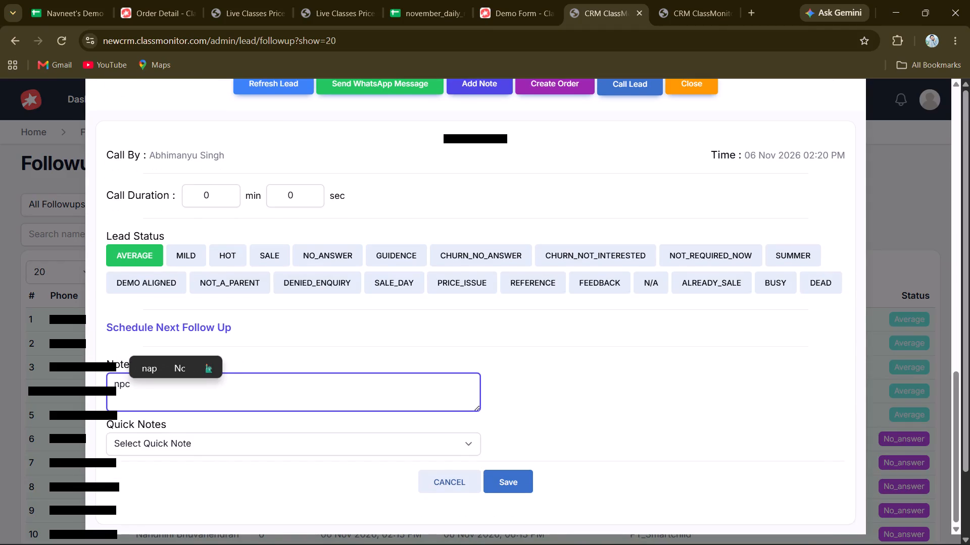
{"action": "left_click", "coordinate": [180, 329]}
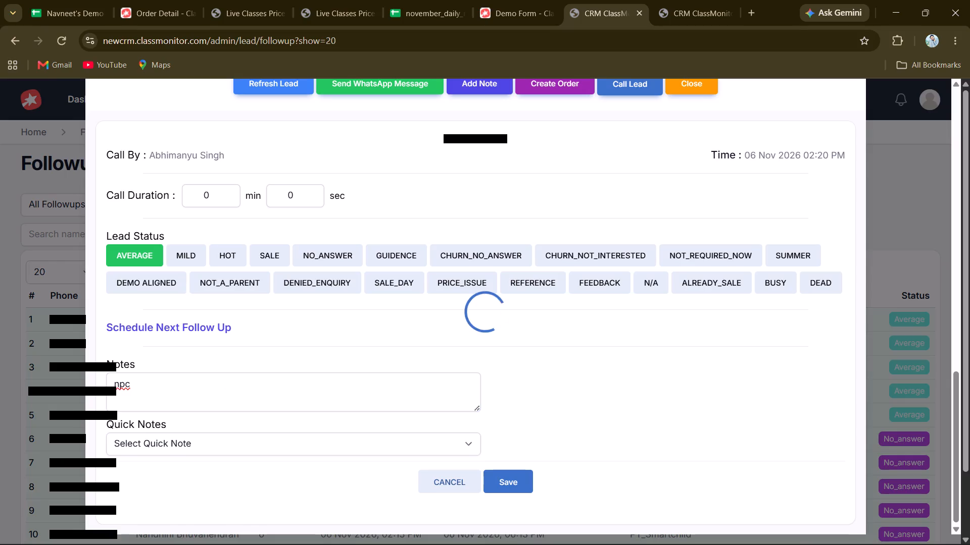
{"action": "left_click", "coordinate": [300, 382]}
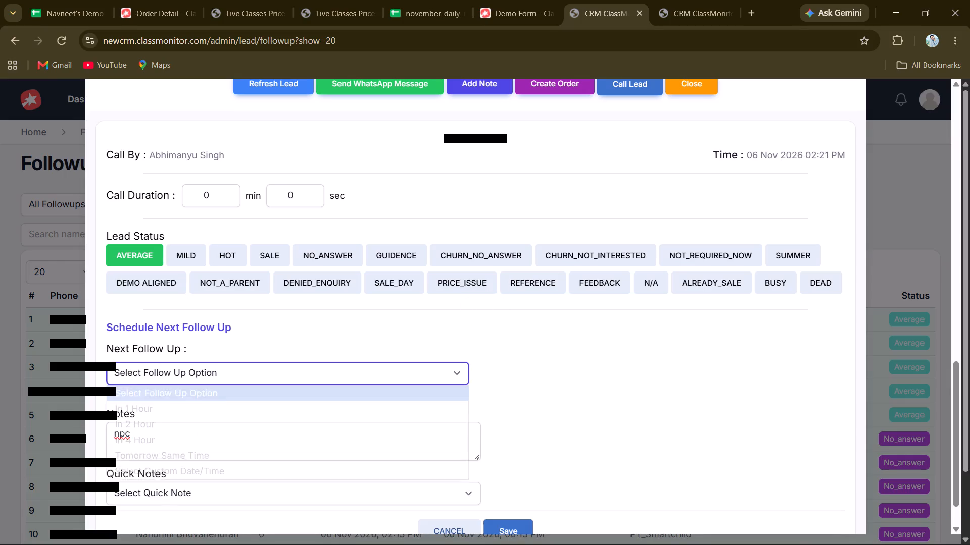
{"action": "left_click", "coordinate": [246, 456]}
{"action": "scroll", "coordinate": [316, 392], "scroll_direction": "up", "scroll_amount": 5}
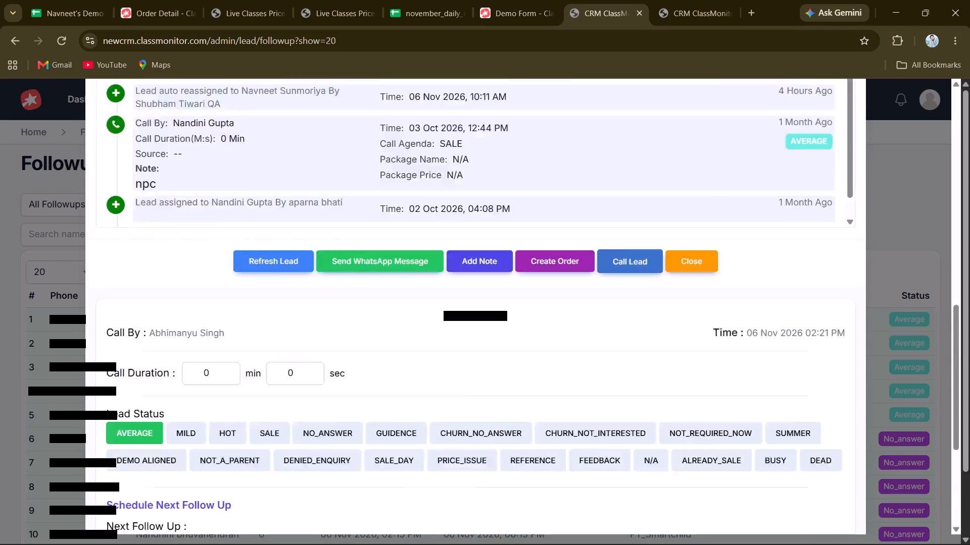
{"action": "scroll", "coordinate": [316, 392], "scroll_direction": "up", "scroll_amount": 3}
{"action": "scroll", "coordinate": [316, 392], "scroll_direction": "down", "scroll_amount": 9}
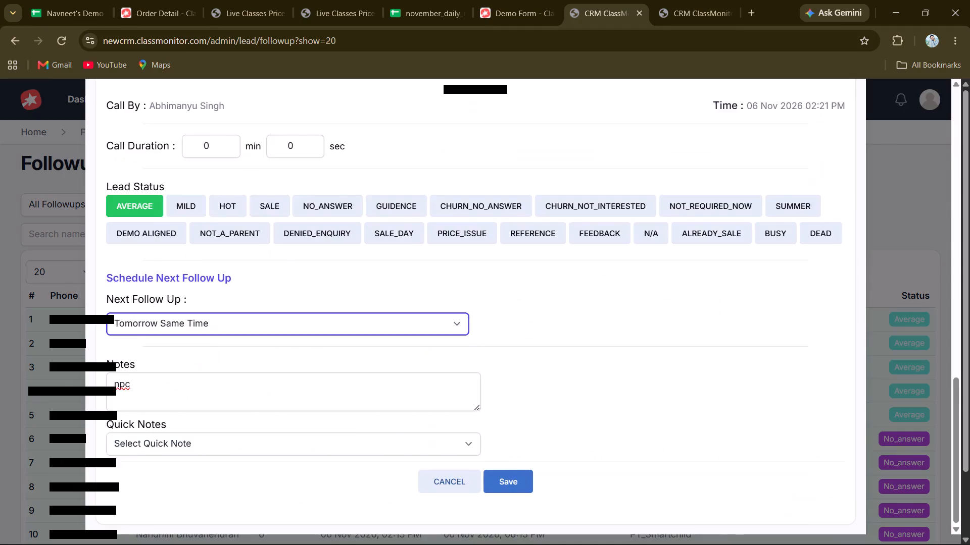
{"action": "scroll", "coordinate": [483, 372], "scroll_direction": "up", "scroll_amount": 7}
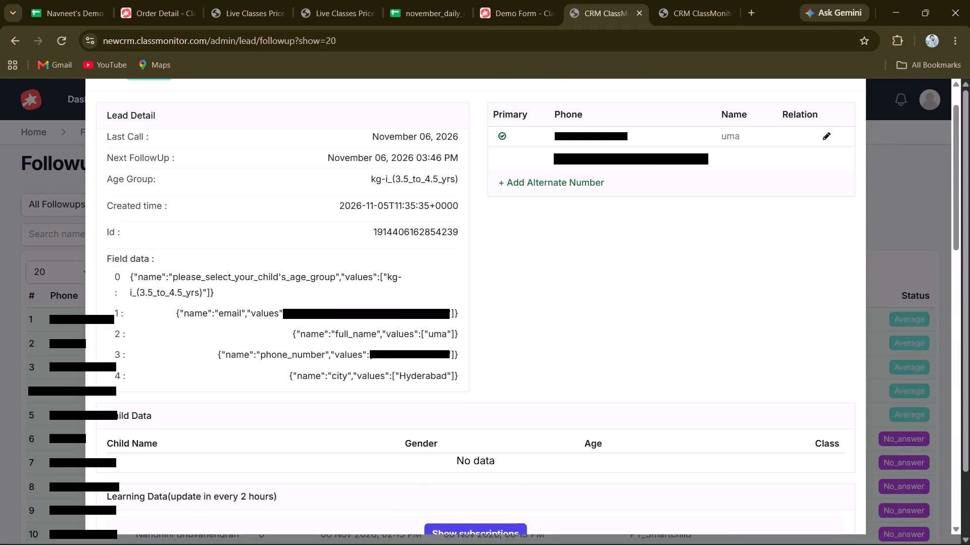
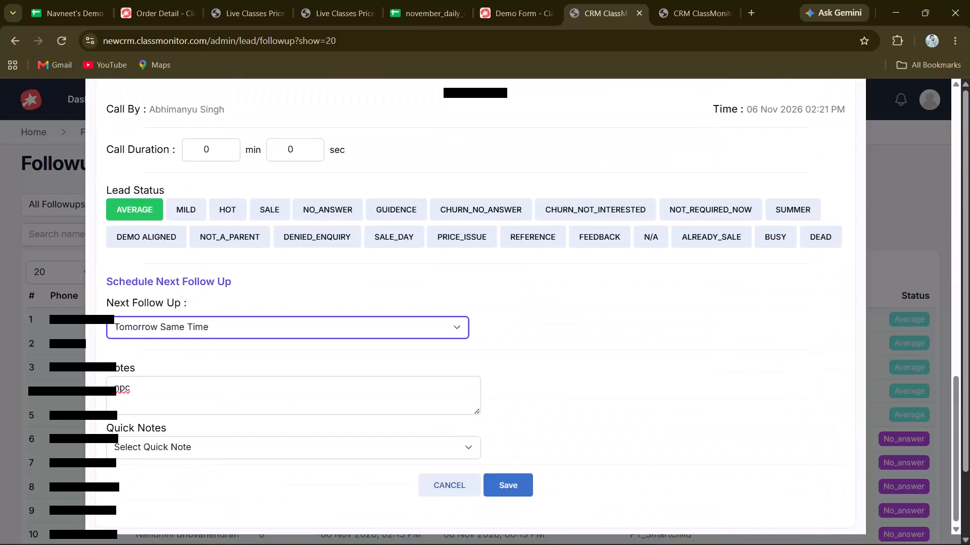
Save the LG_COD lead's call log and close the lead to return to the follow-up list.
{"action": "scroll", "coordinate": [483, 372], "scroll_direction": "up", "scroll_amount": 6}
{"action": "scroll", "coordinate": [483, 372], "scroll_direction": "down", "scroll_amount": 8}
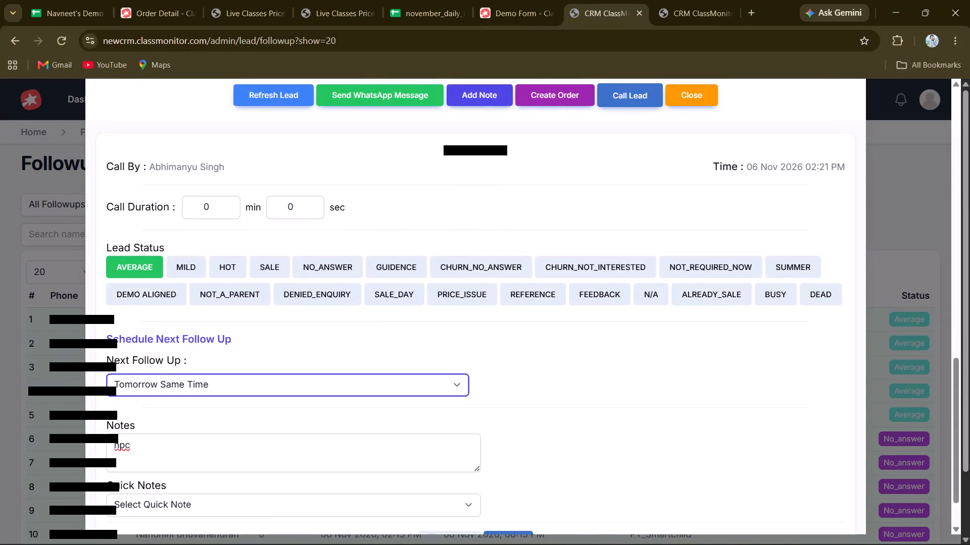
{"action": "left_click", "coordinate": [516, 478]}
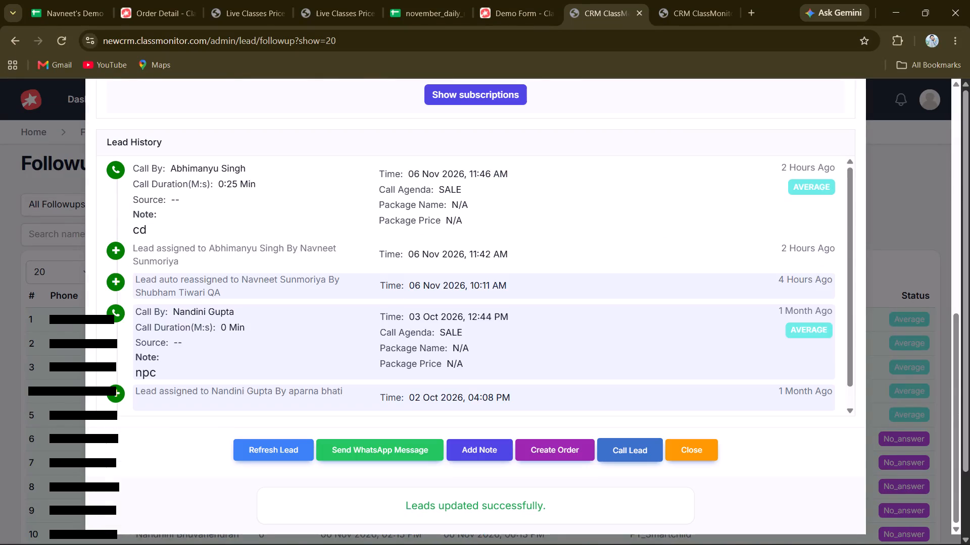
{"action": "left_click", "coordinate": [695, 455]}
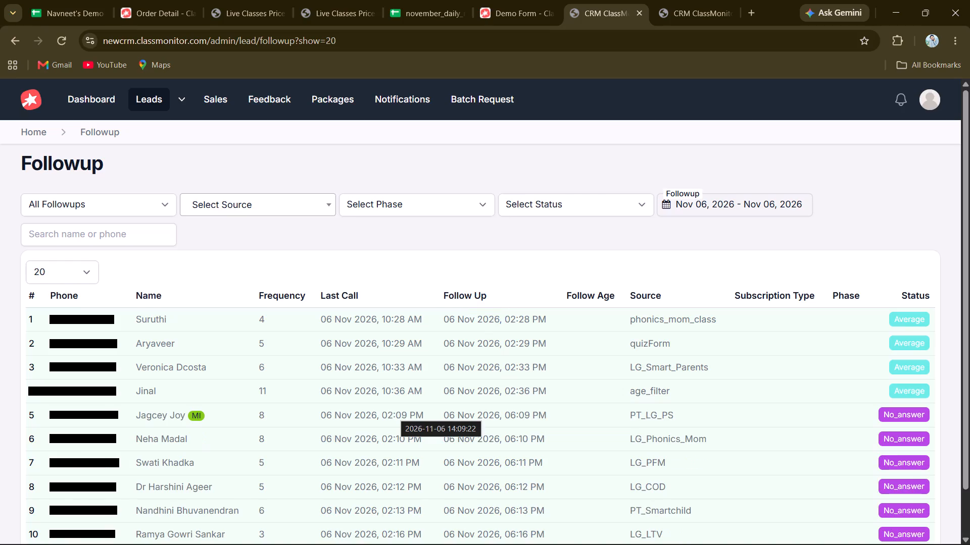
Open the Average age_filter lead from the Nov 06, 2026 follow-up list.
{"action": "scroll", "coordinate": [295, 395], "scroll_direction": "down", "scroll_amount": 5}
{"action": "scroll", "coordinate": [295, 395], "scroll_direction": "up", "scroll_amount": 7}
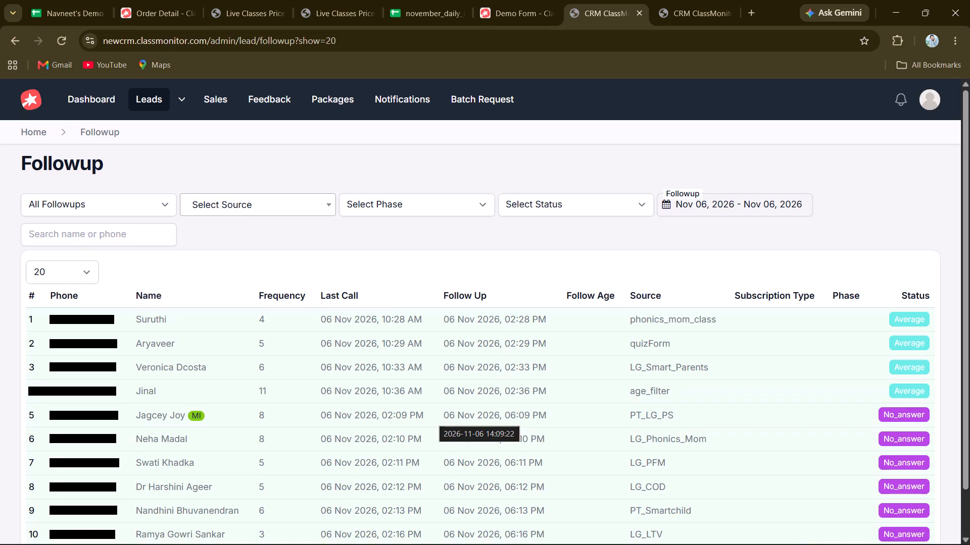
{"action": "left_click", "coordinate": [391, 388]}
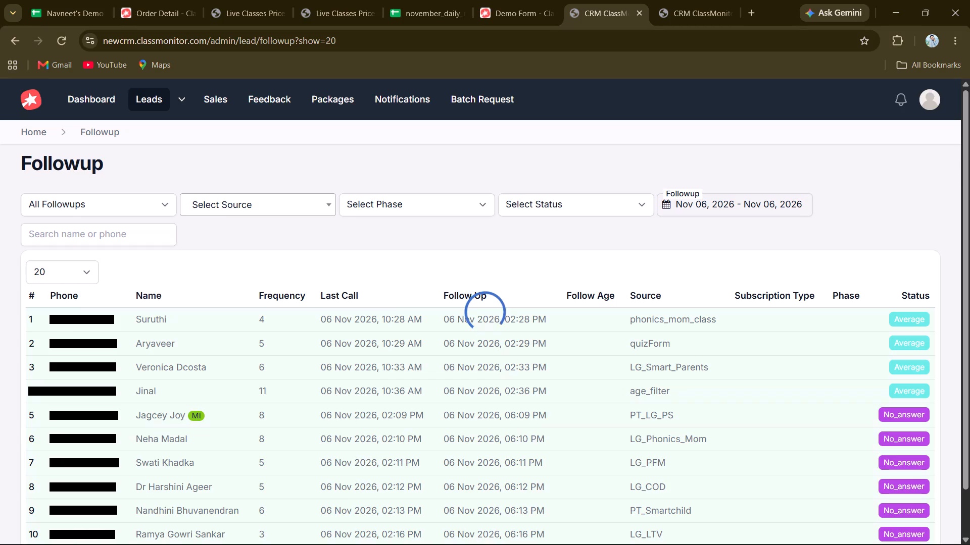
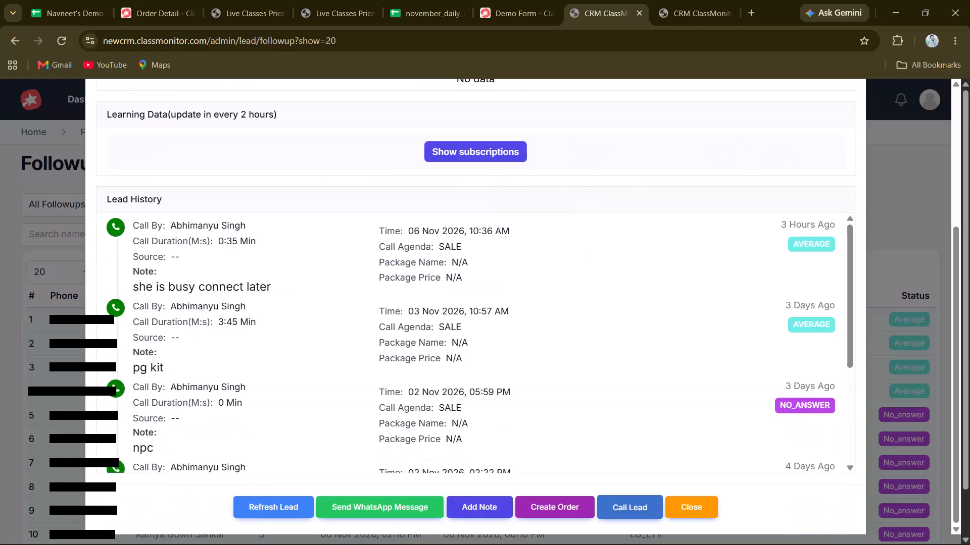
{"action": "left_click", "coordinate": [640, 498]}
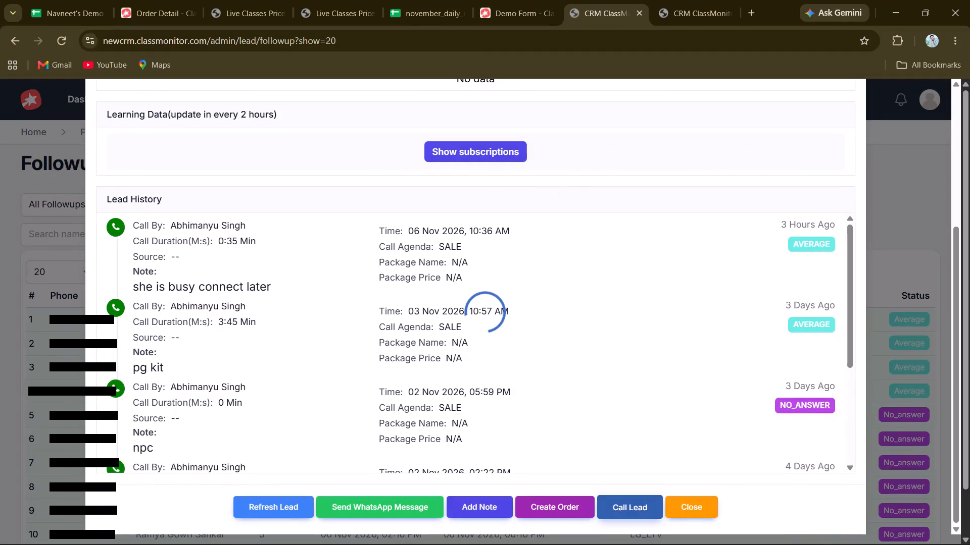
{"action": "scroll", "coordinate": [640, 498], "scroll_direction": "down", "scroll_amount": 4}
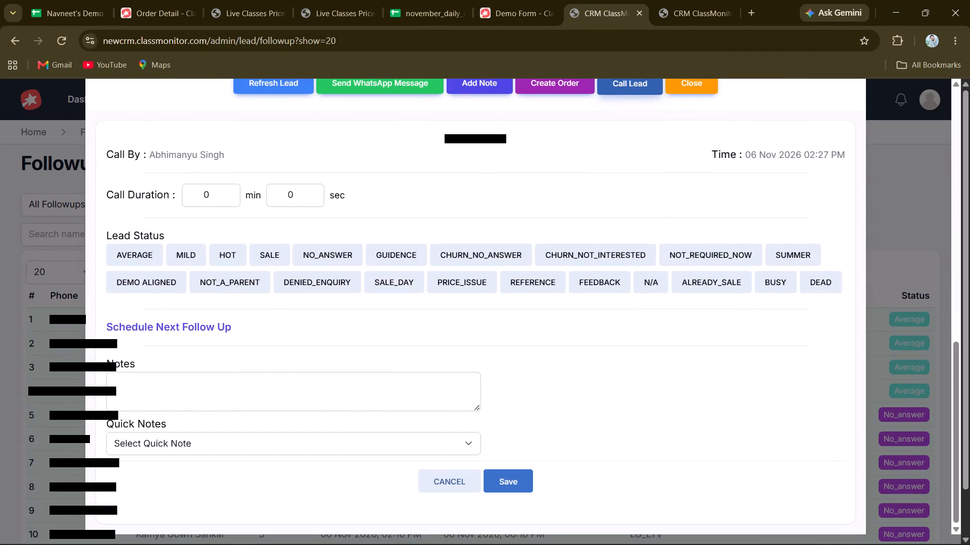
{"action": "scroll", "coordinate": [261, 297], "scroll_direction": "up", "scroll_amount": 9}
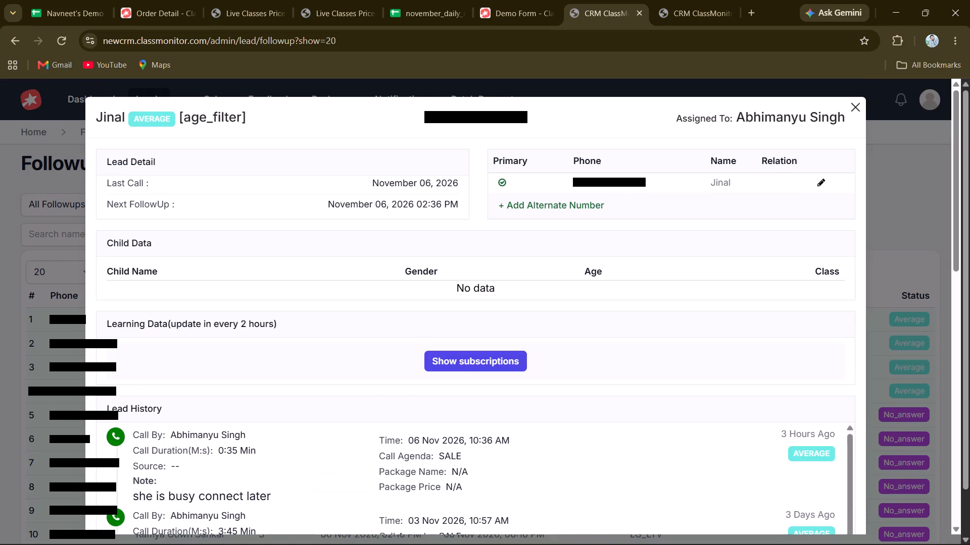
{"action": "scroll", "coordinate": [261, 297], "scroll_direction": "down", "scroll_amount": 7}
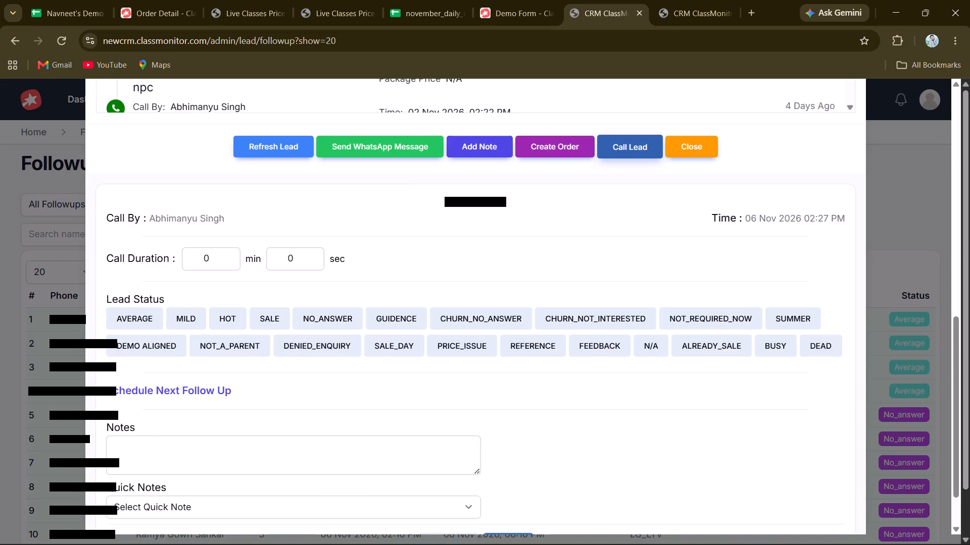
{"action": "left_click", "coordinate": [145, 249]}
{"action": "left_click", "coordinate": [186, 324]}
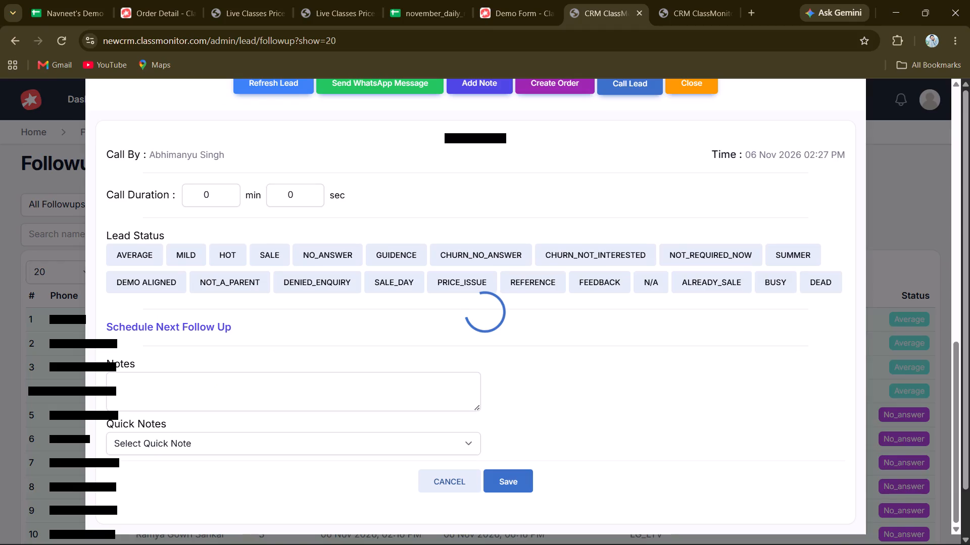
{"action": "left_click", "coordinate": [237, 374]}
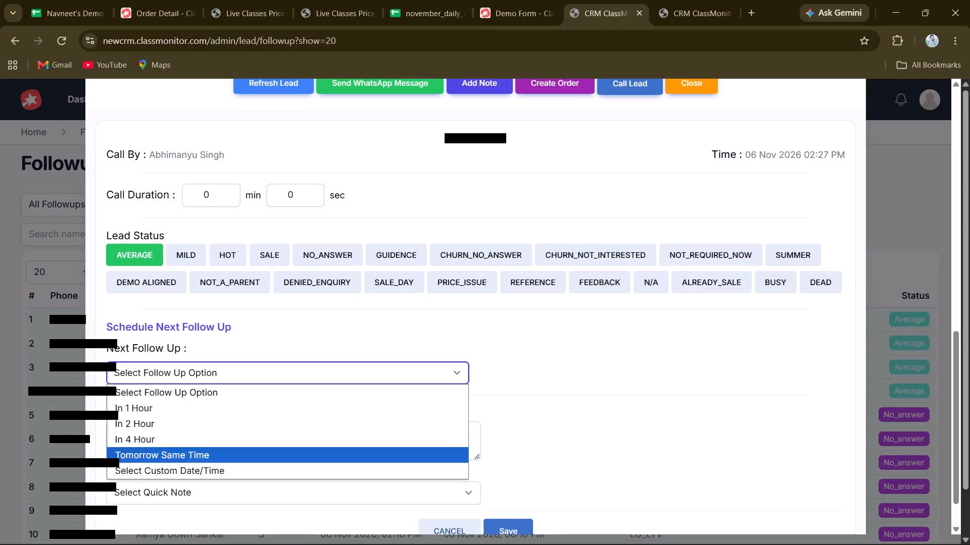
{"action": "left_click", "coordinate": [204, 472]}
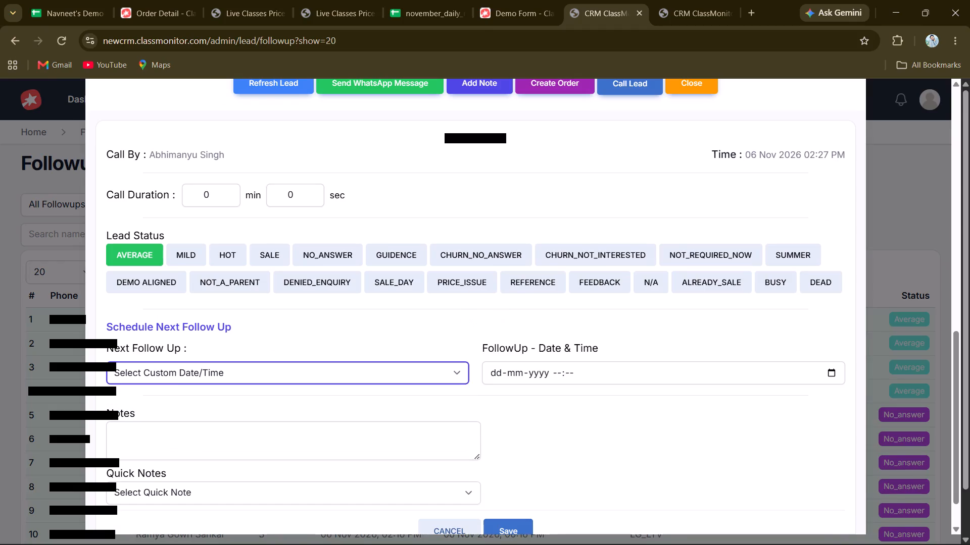
{"action": "left_click", "coordinate": [830, 369]}
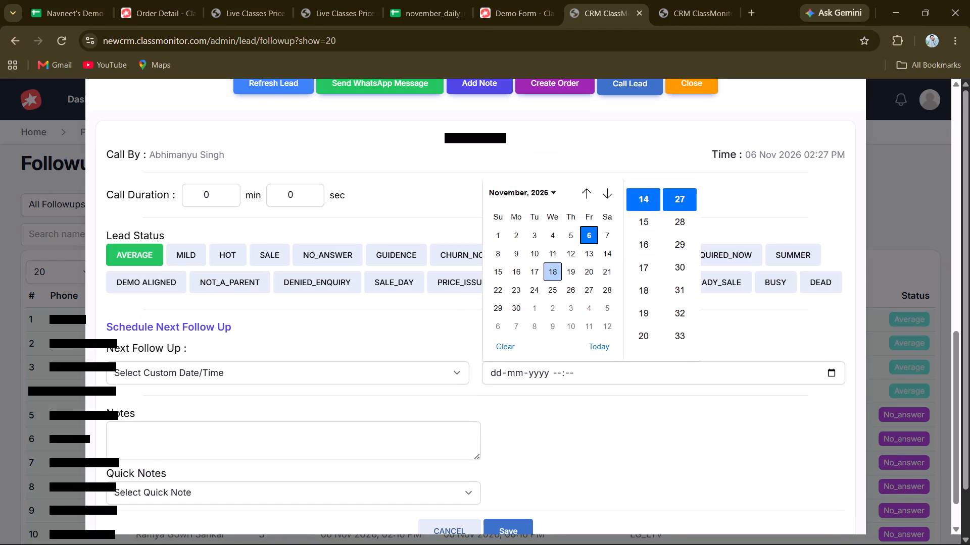
{"action": "left_click", "coordinate": [572, 269]}
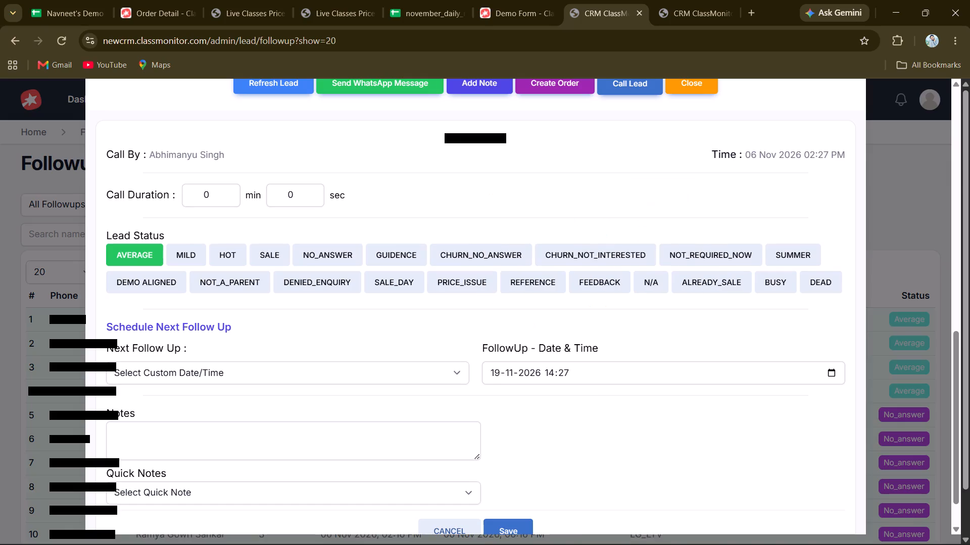
Add the note "npc" to the age_filter lead's call log, save it and close the lead.
{"action": "left_click", "coordinate": [348, 450]}
{"action": "type", "text": "npc"}
{"action": "scroll", "coordinate": [486, 396], "scroll_direction": "down", "scroll_amount": 6}
{"action": "left_click", "coordinate": [514, 480]}
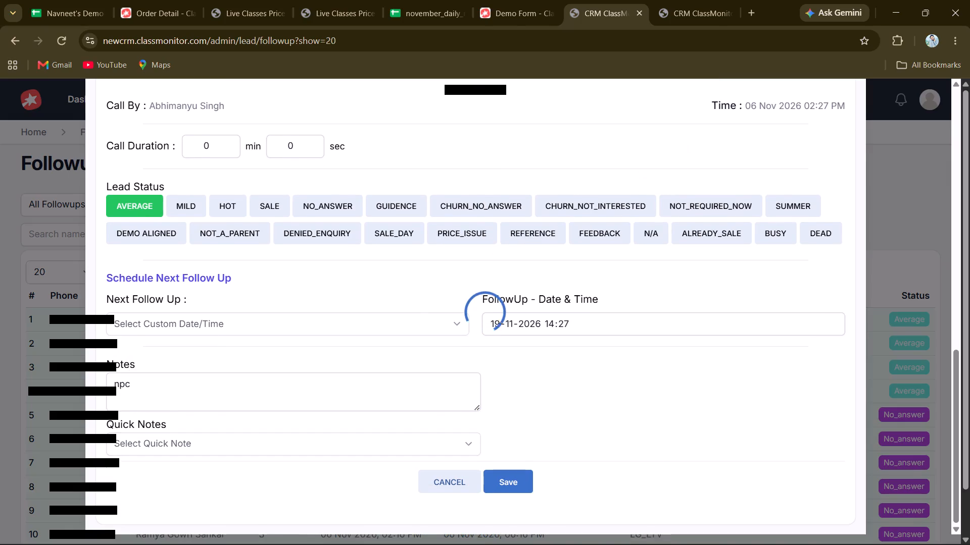
{"action": "left_click", "coordinate": [704, 453]}
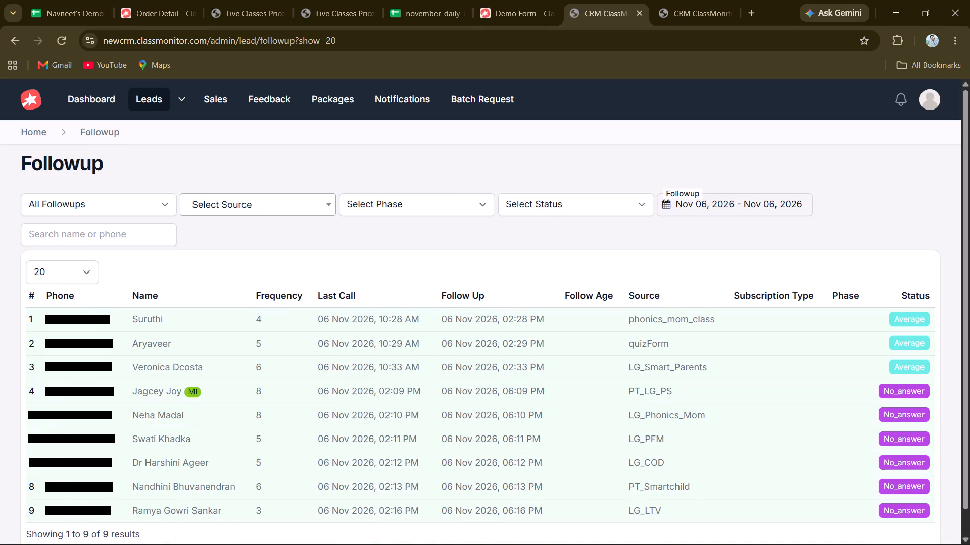
Start a call log for the LG_Smart_Parents lead with status Average and the note "cd".
{"action": "left_click", "coordinate": [353, 367]}
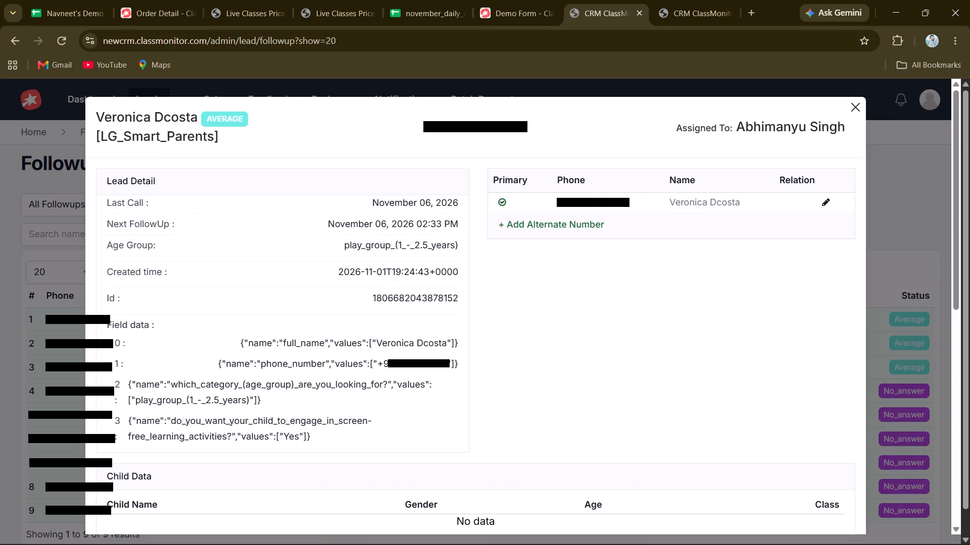
{"action": "scroll", "coordinate": [353, 367], "scroll_direction": "down", "scroll_amount": 7}
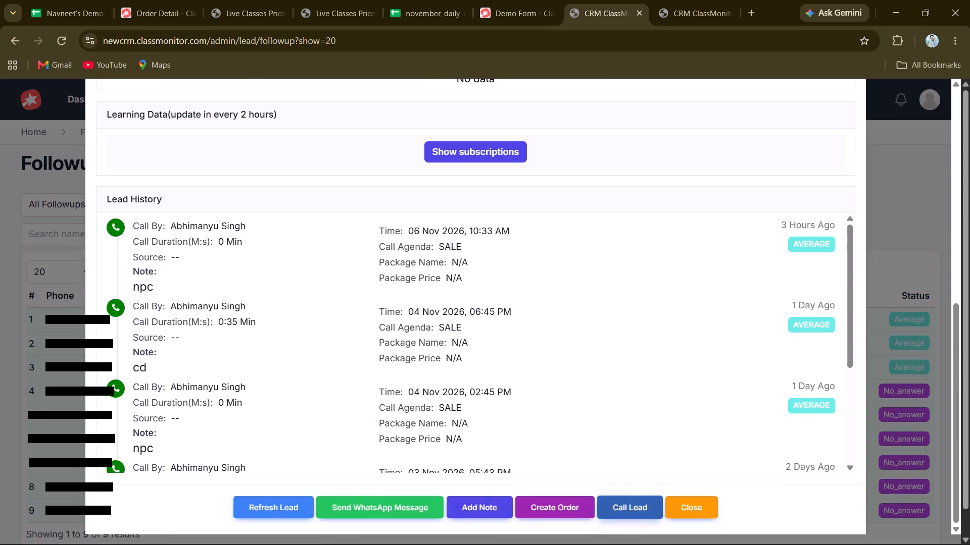
{"action": "left_click", "coordinate": [607, 501]}
{"action": "scroll", "coordinate": [607, 501], "scroll_direction": "down", "scroll_amount": 8}
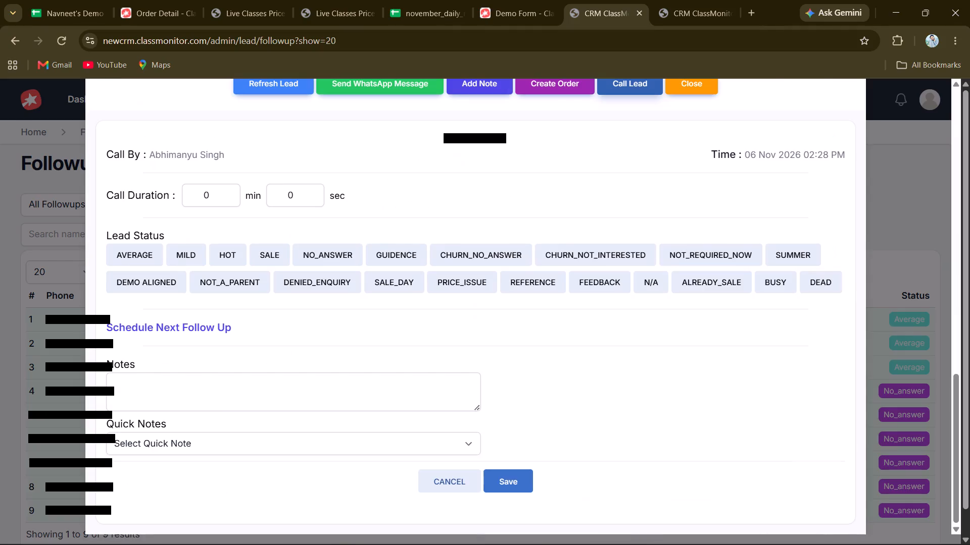
{"action": "left_click", "coordinate": [151, 256]}
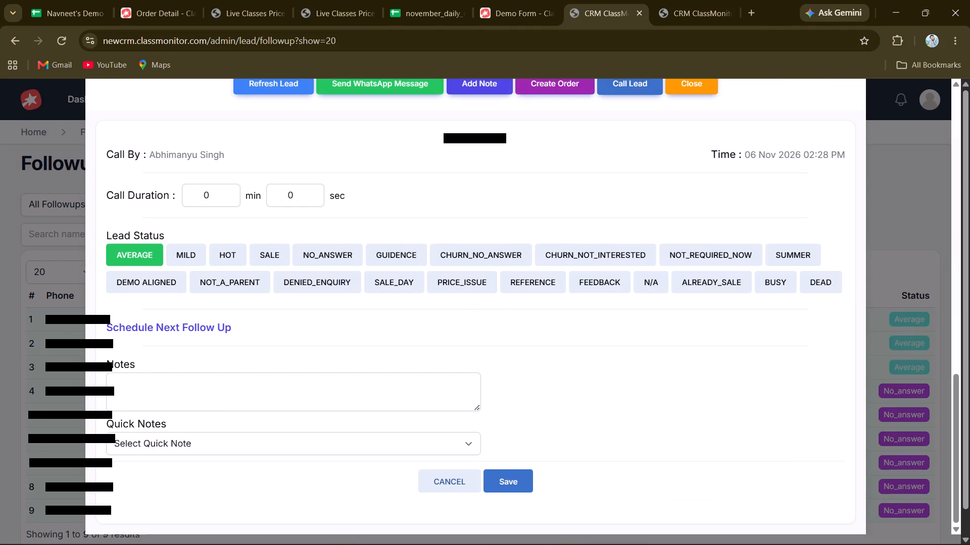
{"action": "left_click", "coordinate": [206, 376]}
{"action": "type", "text": "cd"}
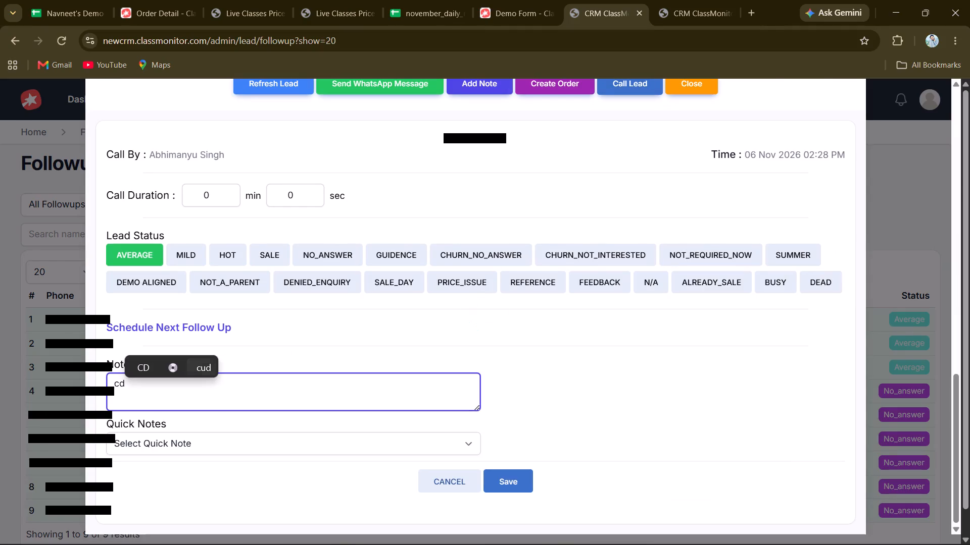
Schedule the LG_Smart_Parents lead's next follow-up for Tomorrow Same Time.
{"action": "left_click", "coordinate": [195, 328]}
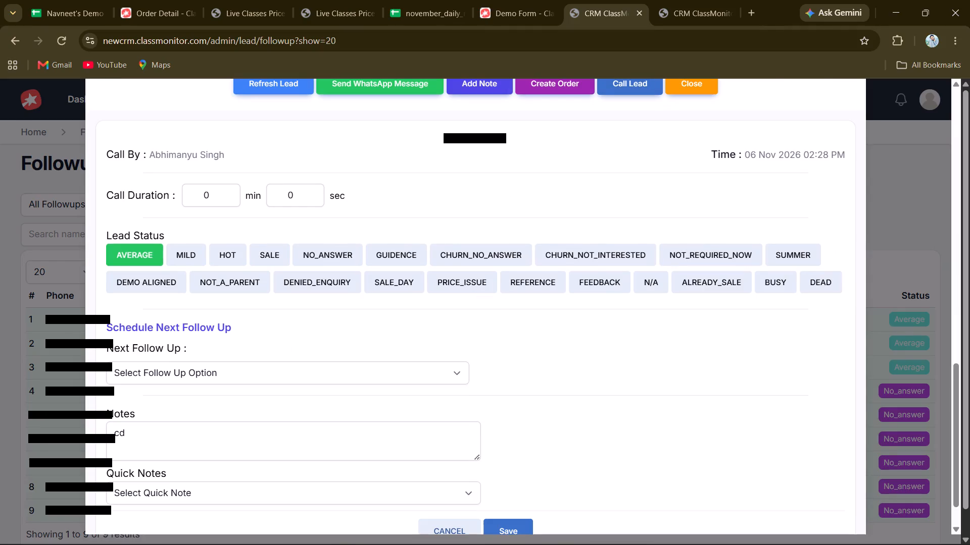
{"action": "left_click", "coordinate": [296, 384]}
{"action": "left_click", "coordinate": [262, 438]}
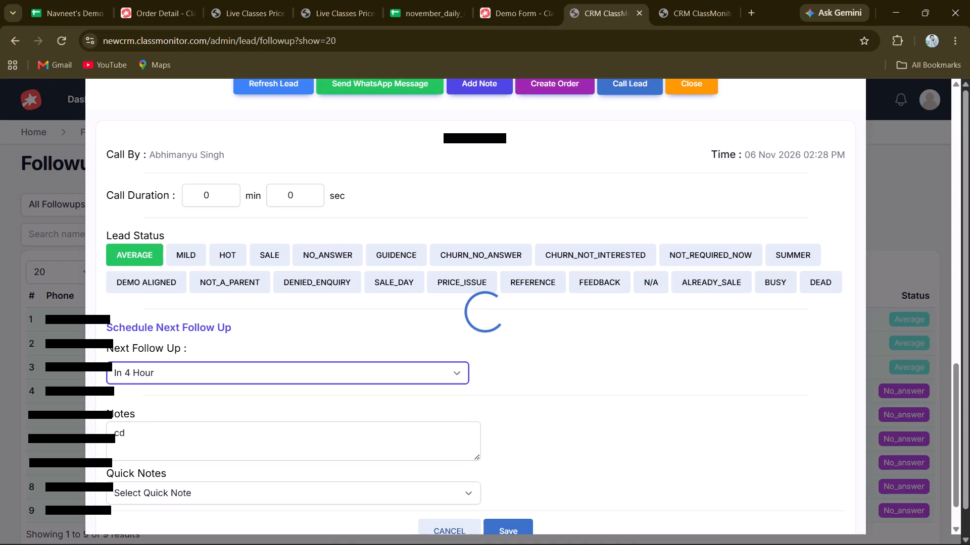
{"action": "left_click", "coordinate": [311, 363]}
{"action": "left_click", "coordinate": [246, 461]}
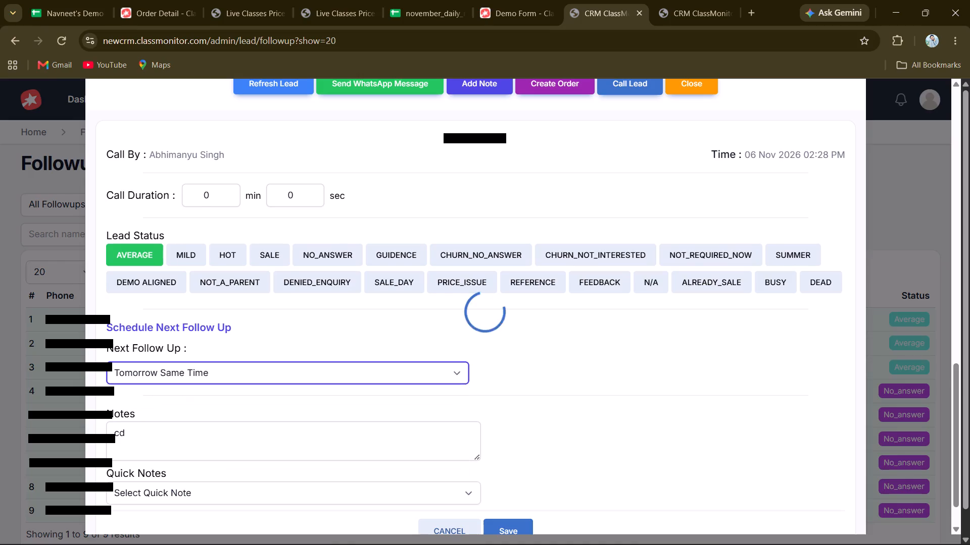
Save the LG_Smart_Parents lead's call log and close the lead to return to the follow-up list.
{"action": "scroll", "coordinate": [336, 451], "scroll_direction": "down", "scroll_amount": 3}
{"action": "left_click", "coordinate": [517, 473]}
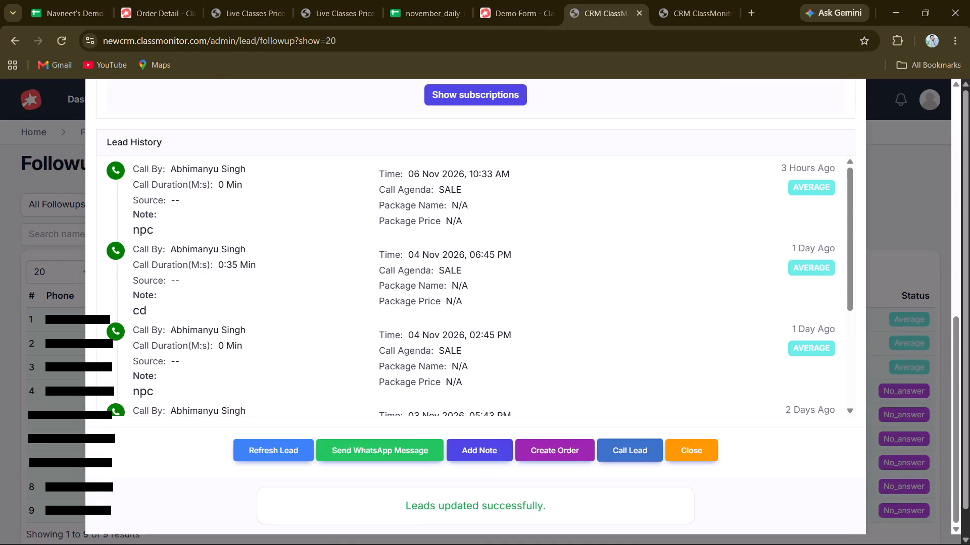
{"action": "left_click", "coordinate": [712, 450]}
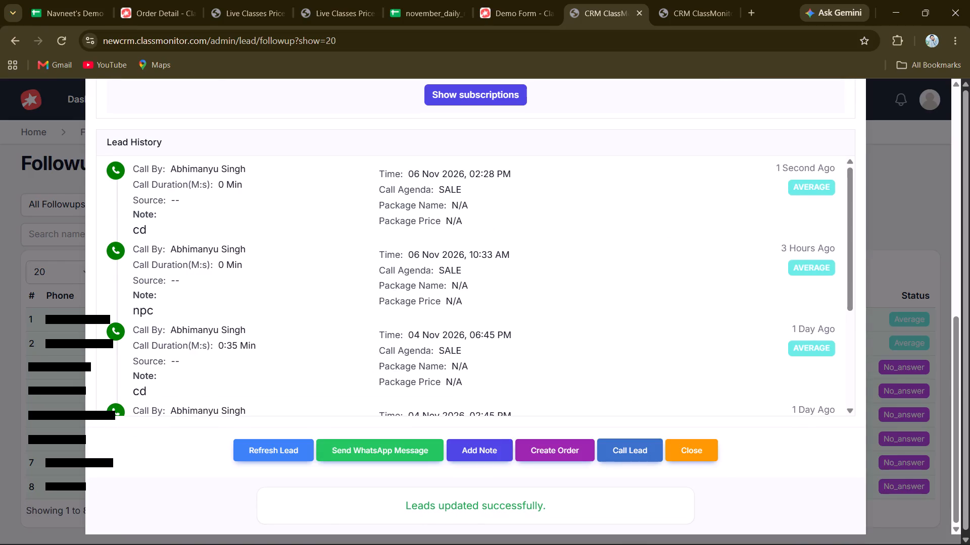
Open the Average quizForm lead from the follow-up list and review its details and call history.
{"action": "left_click", "coordinate": [370, 347]}
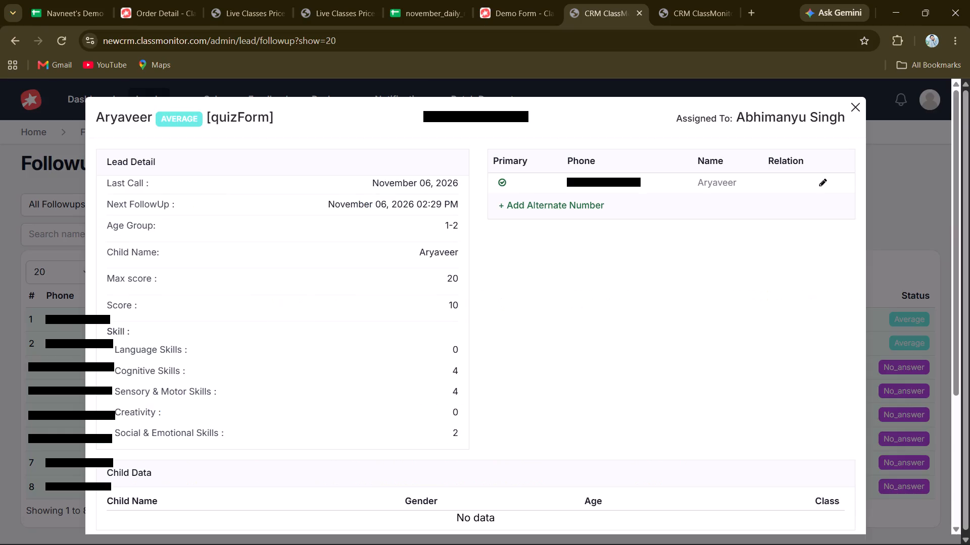
{"action": "scroll", "coordinate": [370, 347], "scroll_direction": "down", "scroll_amount": 7}
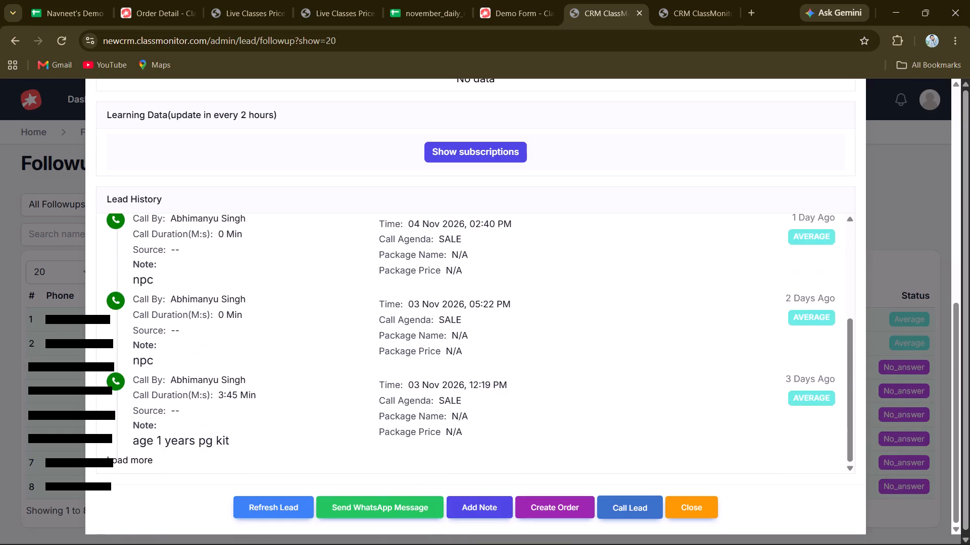
{"action": "scroll", "coordinate": [370, 347], "scroll_direction": "up", "scroll_amount": 11}
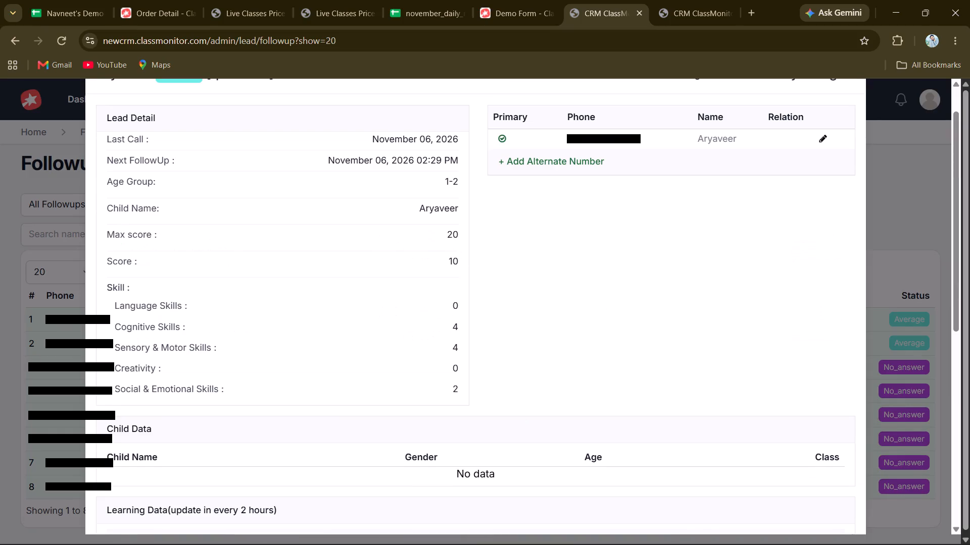
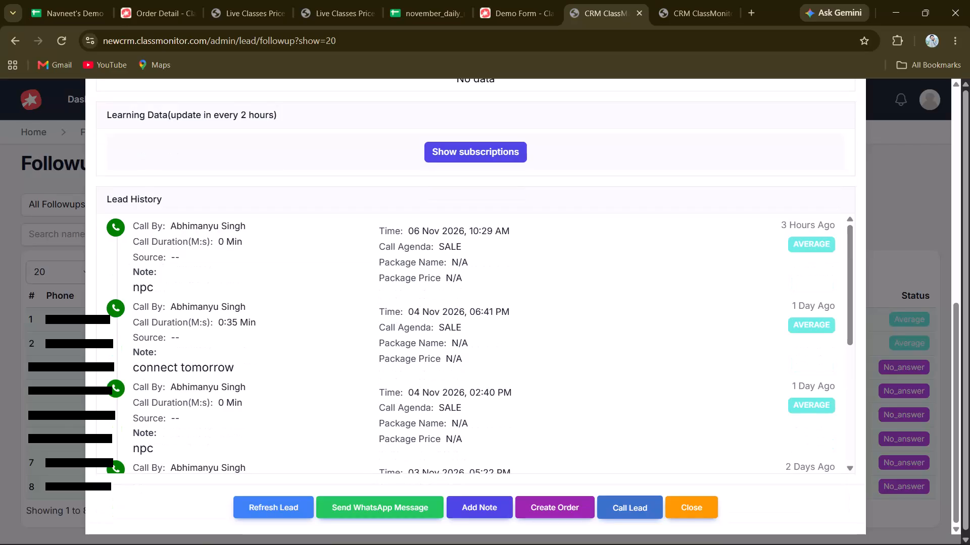
Start a call log for the quizForm lead with status Average and the note "cd".
{"action": "left_click", "coordinate": [607, 509]}
{"action": "scroll", "coordinate": [607, 509], "scroll_direction": "down", "scroll_amount": 7}
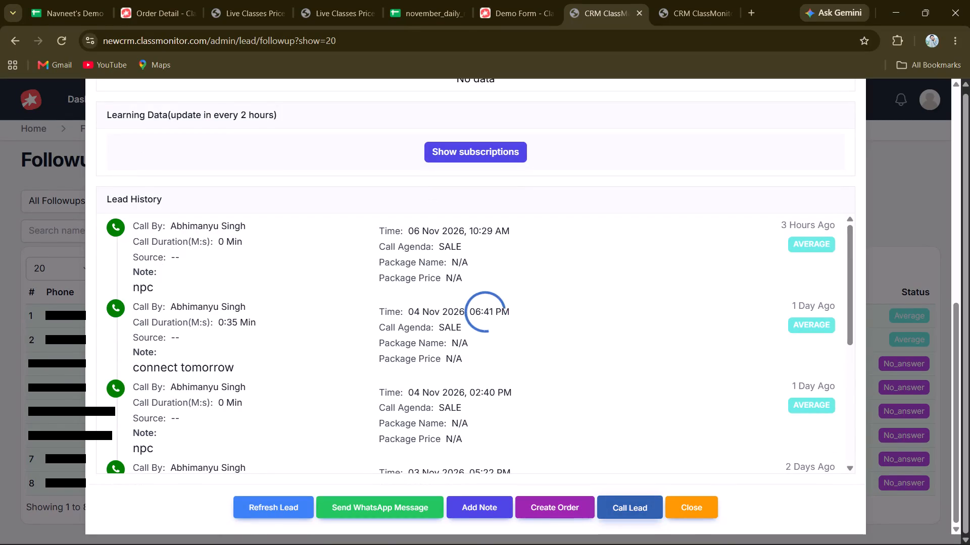
{"action": "scroll", "coordinate": [607, 509], "scroll_direction": "down", "scroll_amount": 9}
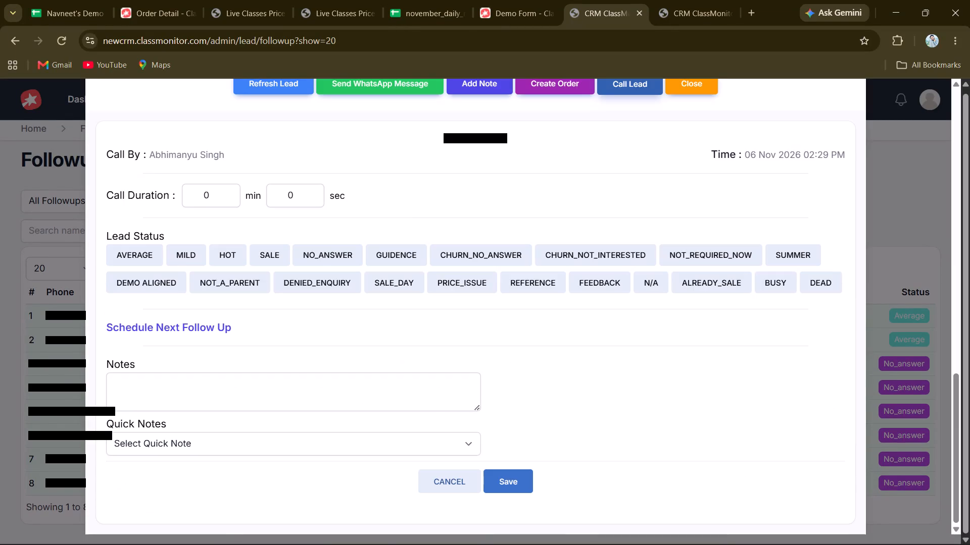
{"action": "left_click", "coordinate": [140, 246]}
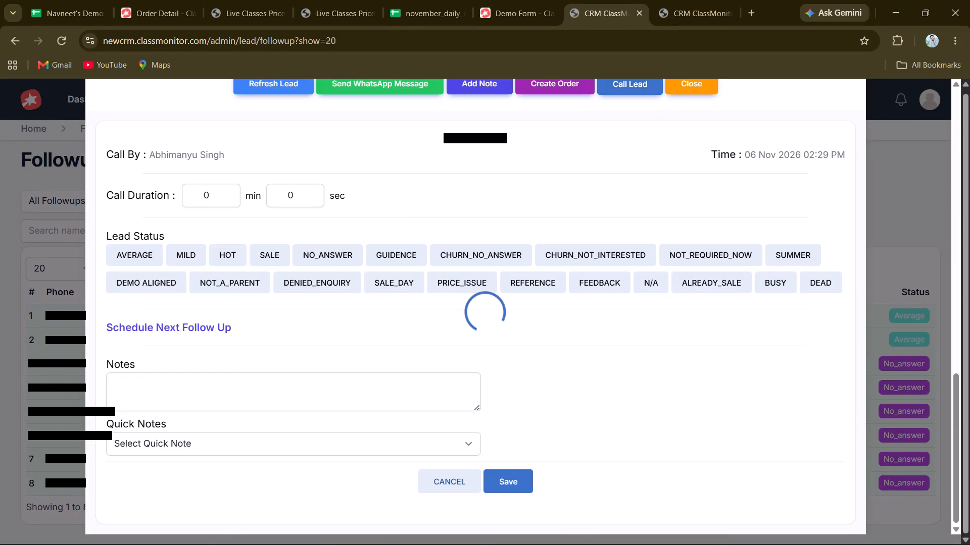
{"action": "left_click", "coordinate": [205, 379]}
{"action": "type", "text": "cd"}
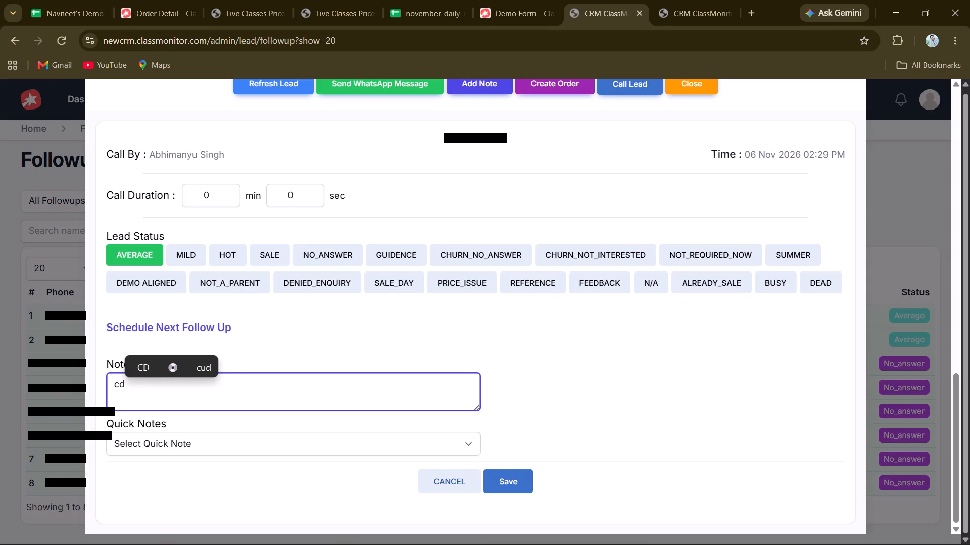
Schedule the quizForm lead's next follow-up in the call log.
{"action": "left_click", "coordinate": [198, 324]}
{"action": "left_click", "coordinate": [338, 386]}
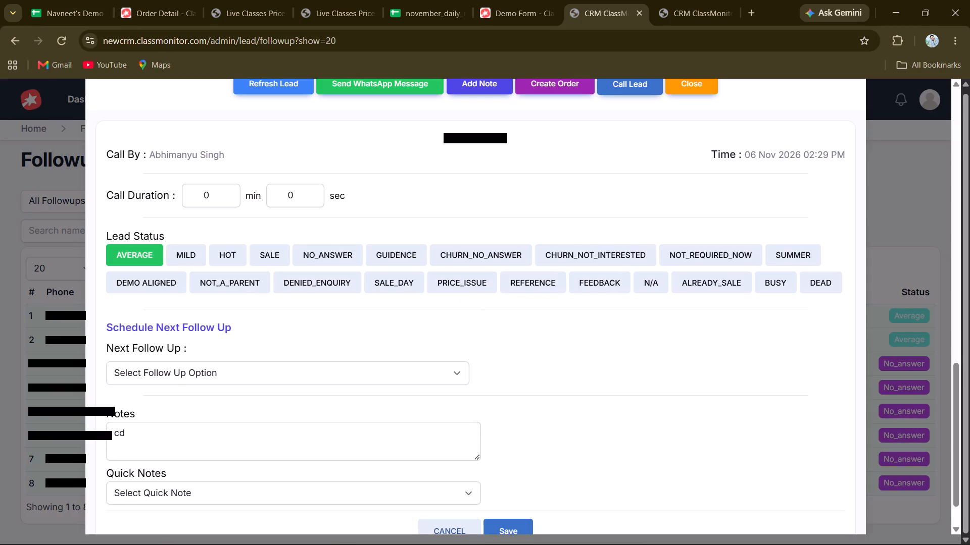
{"action": "left_click", "coordinate": [333, 380]}
{"action": "left_click", "coordinate": [275, 438]}
Save the quizForm lead's call log and close the lead to return to the follow-up list.
{"action": "scroll", "coordinate": [390, 423], "scroll_direction": "down", "scroll_amount": 5}
{"action": "left_click", "coordinate": [503, 473]}
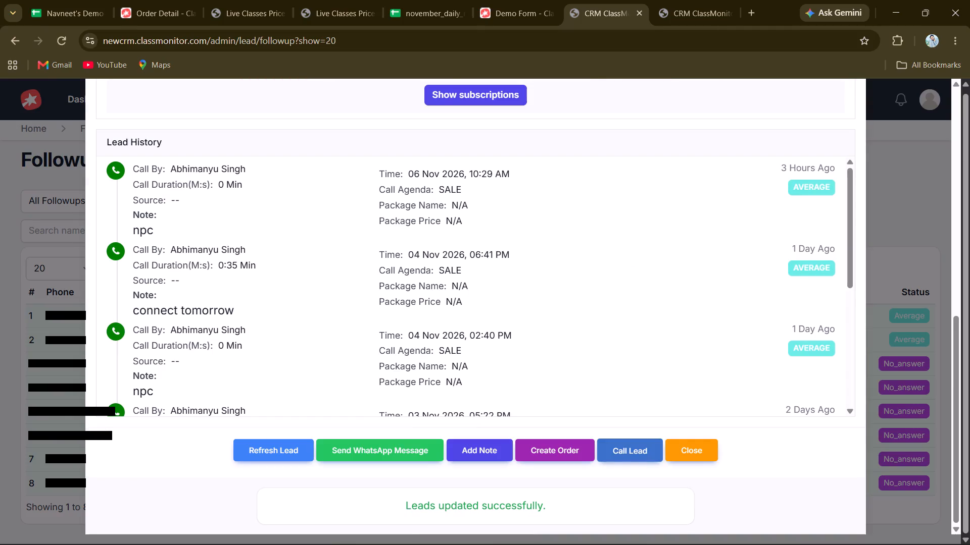
{"action": "left_click", "coordinate": [671, 458]}
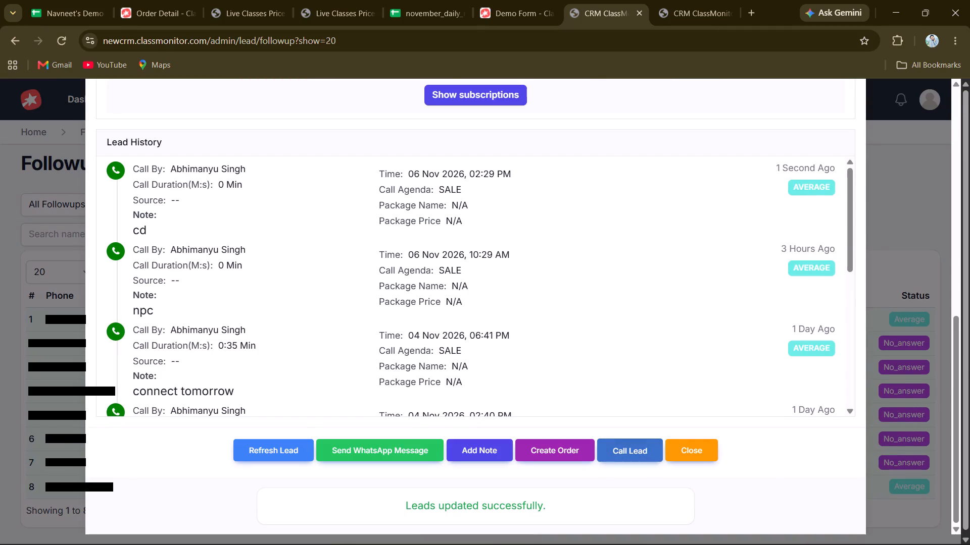
{"action": "left_click", "coordinate": [344, 312]}
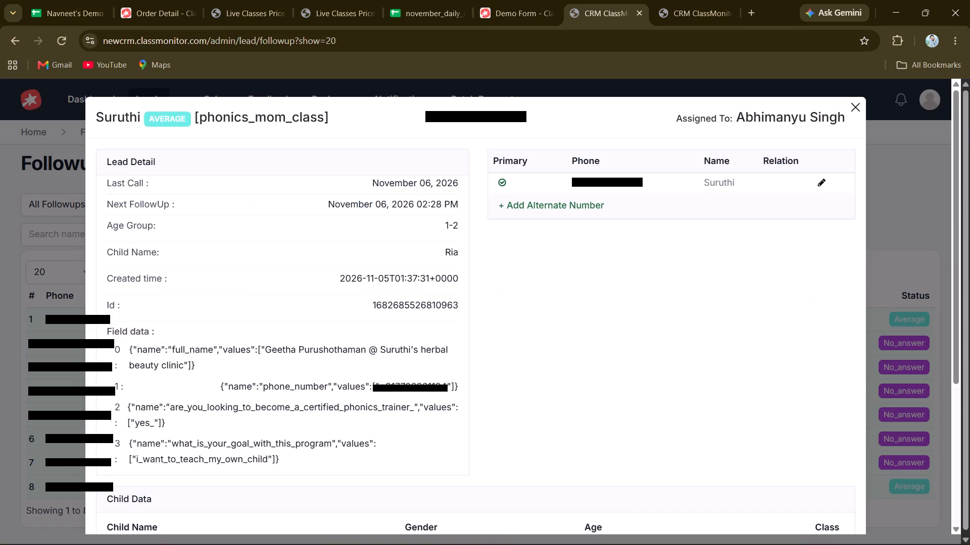
{"action": "scroll", "coordinate": [344, 312], "scroll_direction": "down", "scroll_amount": 5}
{"action": "scroll", "coordinate": [344, 312], "scroll_direction": "up", "scroll_amount": 8}
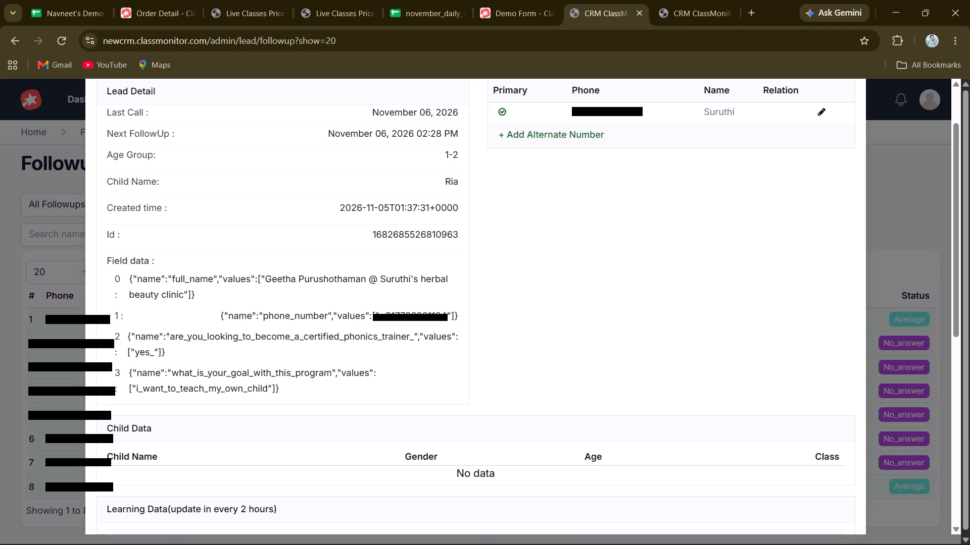
{"action": "scroll", "coordinate": [344, 312], "scroll_direction": "down", "scroll_amount": 4}
{"action": "scroll", "coordinate": [344, 312], "scroll_direction": "up", "scroll_amount": 3}
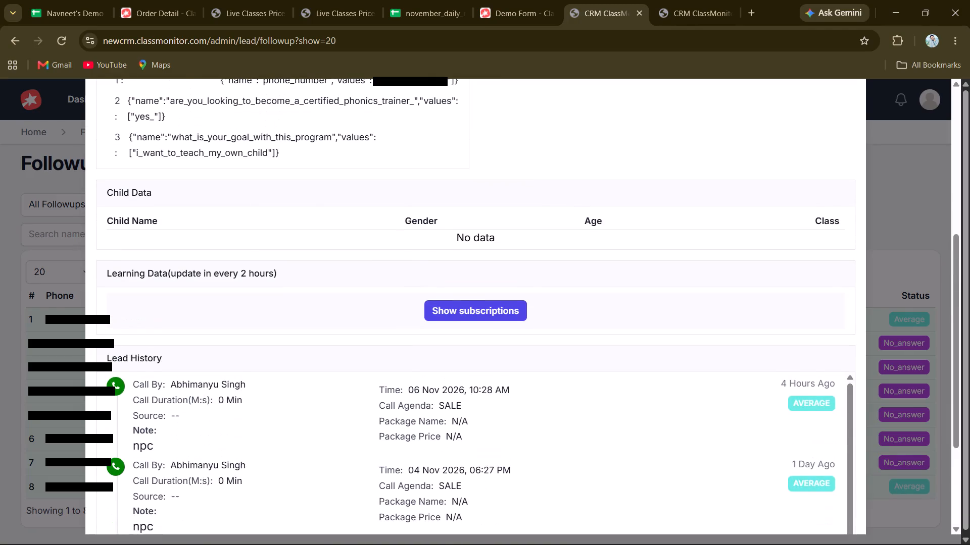
{"action": "scroll", "coordinate": [344, 312], "scroll_direction": "up", "scroll_amount": 1}
{"action": "scroll", "coordinate": [344, 312], "scroll_direction": "down", "scroll_amount": 2}
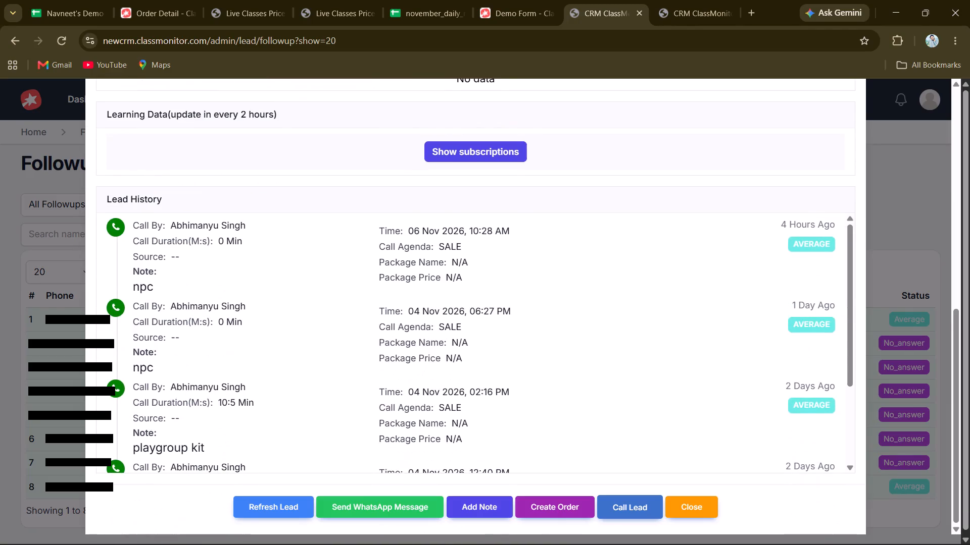
{"action": "scroll", "coordinate": [344, 312], "scroll_direction": "down", "scroll_amount": 1}
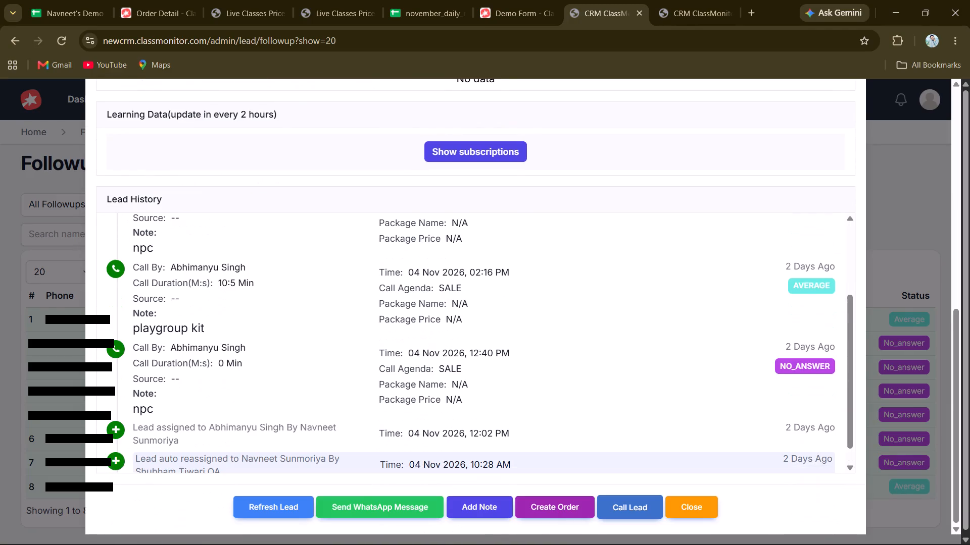
{"action": "scroll", "coordinate": [344, 312], "scroll_direction": "up", "scroll_amount": 9}
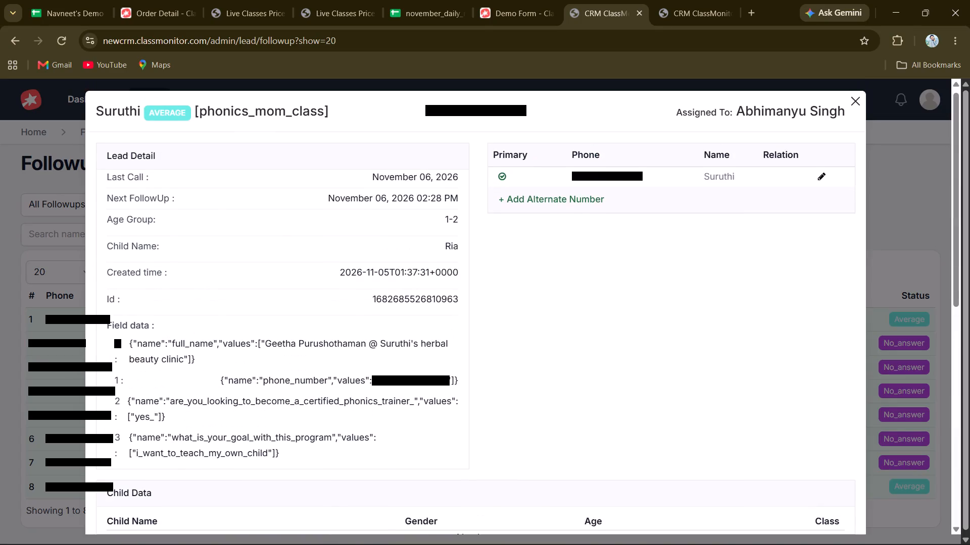
{"action": "scroll", "coordinate": [344, 312], "scroll_direction": "down", "scroll_amount": 2}
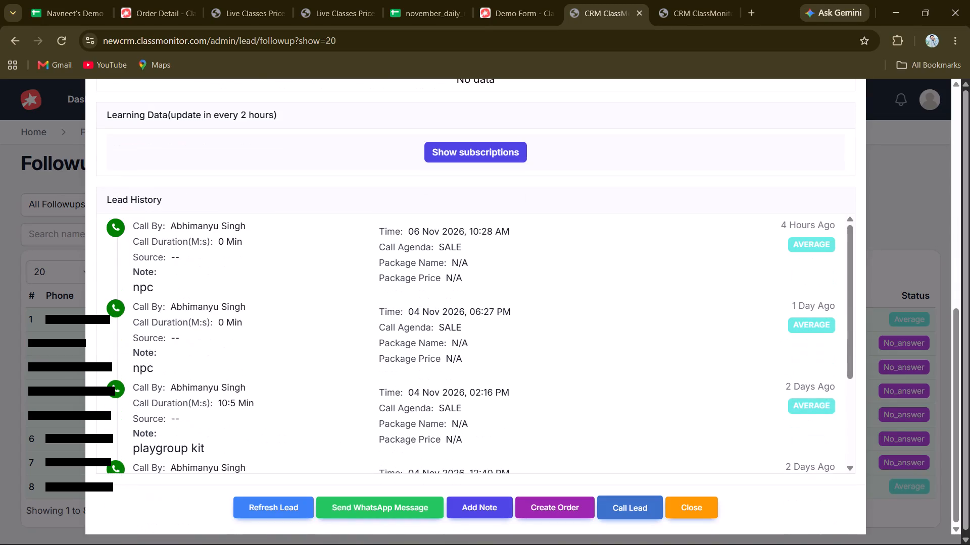
{"action": "scroll", "coordinate": [344, 312], "scroll_direction": "down", "scroll_amount": 3}
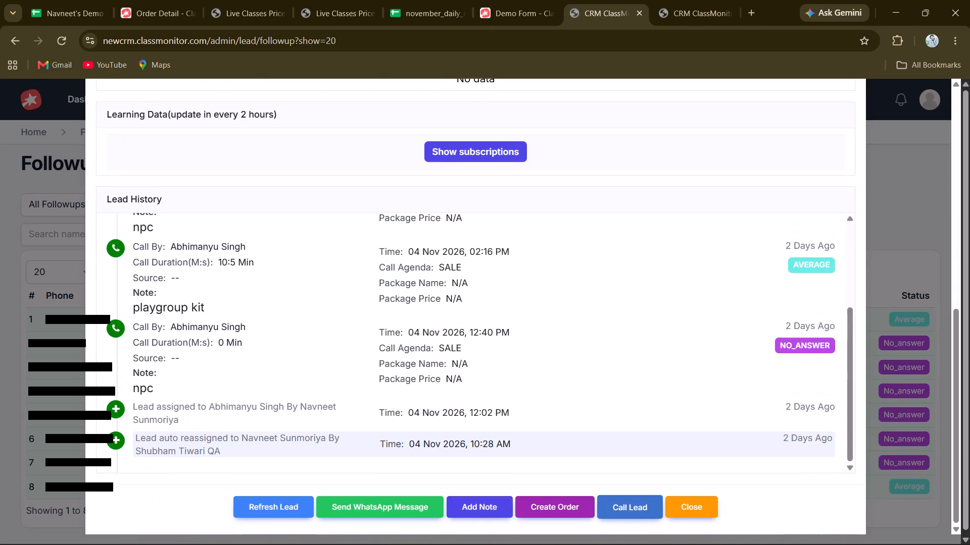
{"action": "scroll", "coordinate": [344, 312], "scroll_direction": "up", "scroll_amount": 6}
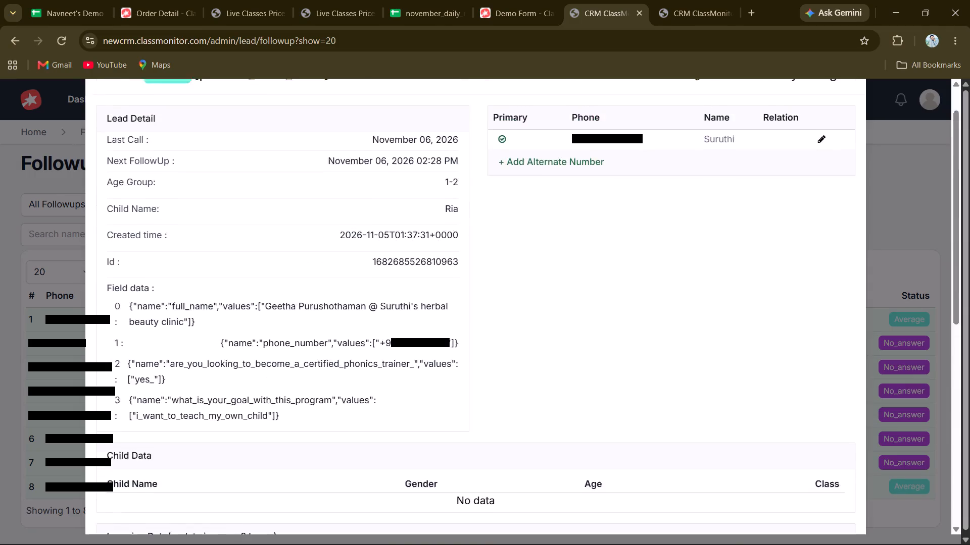
{"action": "scroll", "coordinate": [344, 312], "scroll_direction": "down", "scroll_amount": 3}
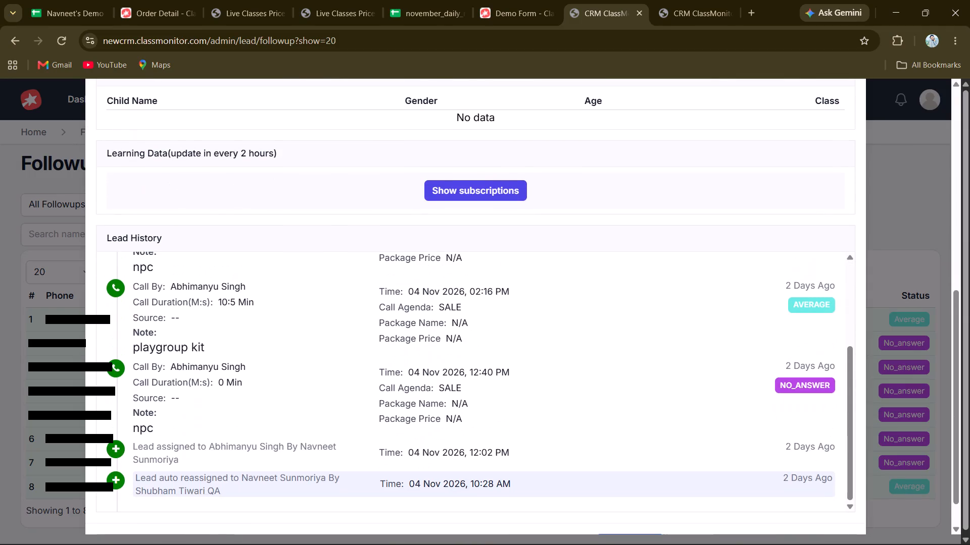
{"action": "scroll", "coordinate": [344, 312], "scroll_direction": "up", "scroll_amount": 7}
{"action": "scroll", "coordinate": [344, 312], "scroll_direction": "down", "scroll_amount": 2}
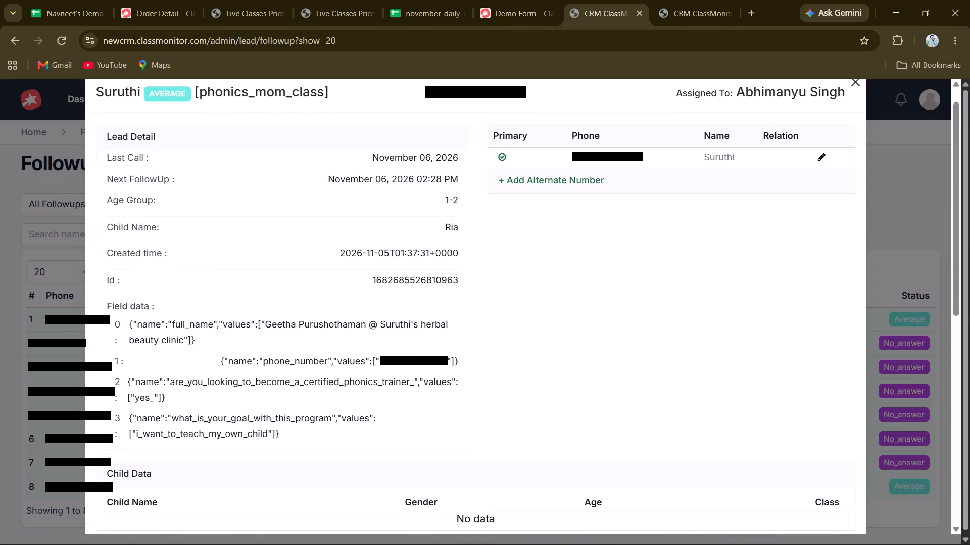
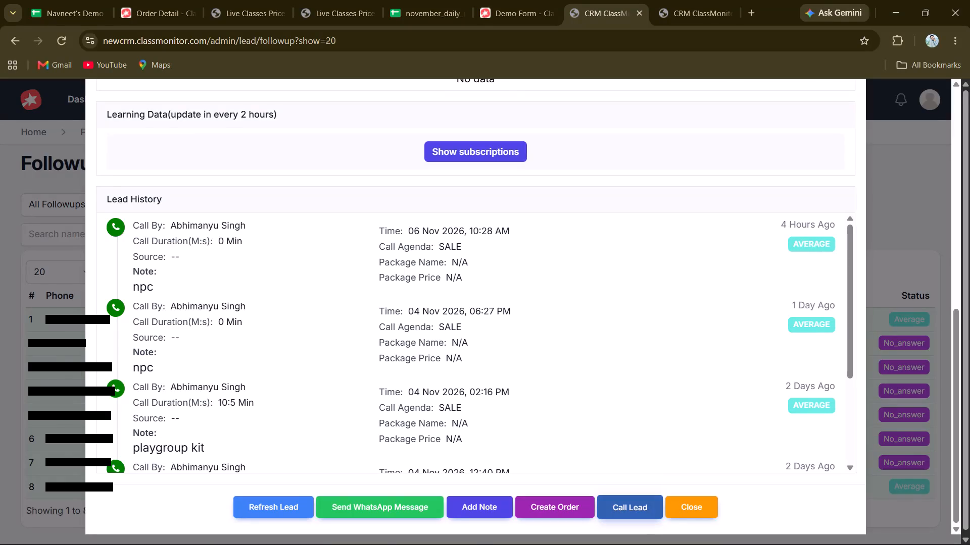
{"action": "left_click", "coordinate": [626, 509]}
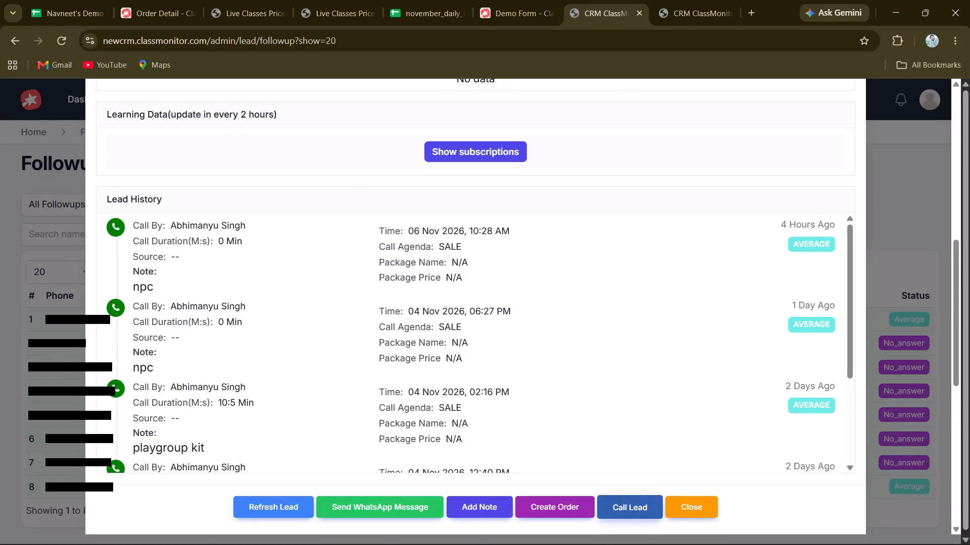
{"action": "scroll", "coordinate": [626, 509], "scroll_direction": "down", "scroll_amount": 11}
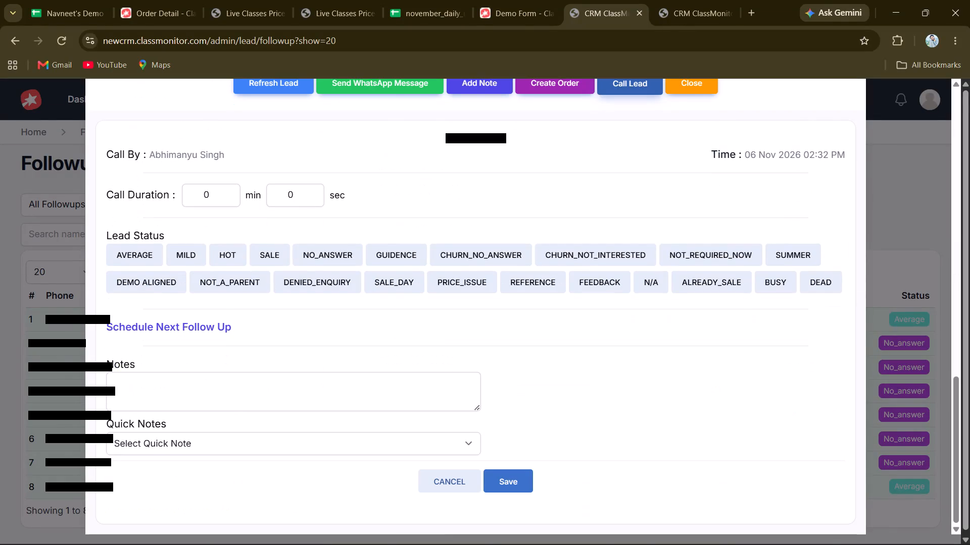
{"action": "left_click", "coordinate": [137, 247]}
{"action": "left_click", "coordinate": [217, 198]}
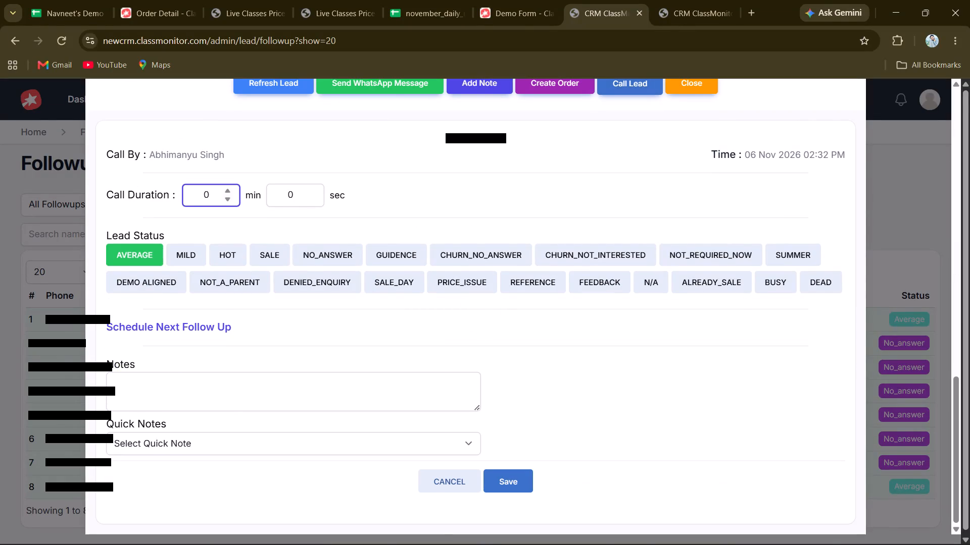
{"action": "key", "text": "2"}
{"action": "left_click", "coordinate": [299, 191]}
{"action": "key", "text": "BackSpace"}
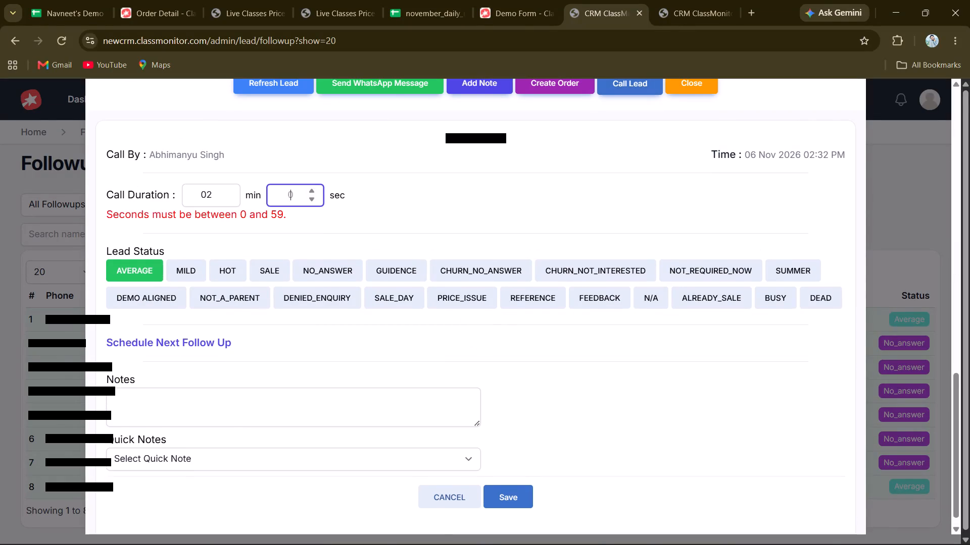
{"action": "type", "text": "25"}
Enter the call note "she have not seen full video she looks and revert back".
{"action": "left_click", "coordinate": [264, 387]}
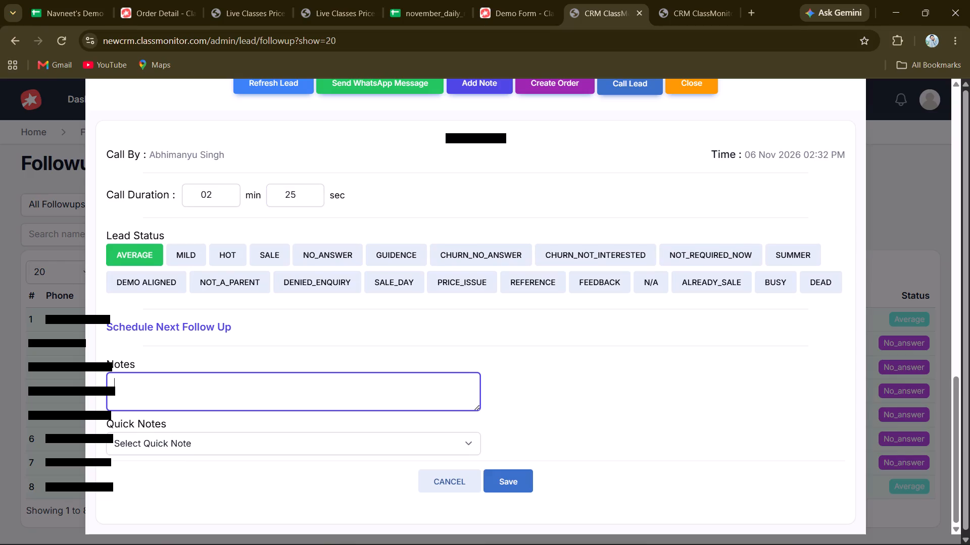
{"action": "type", "text": "she wi"}
{"action": "key", "text": "BackSpace"}
{"action": "key", "text": "BackSpace"}
{"action": "type", "text": "have not seen fi"}
{"action": "key", "text": "BackSpace"}
{"action": "type", "text": "ull video she looks and"}
{"action": "key", "text": "space"}
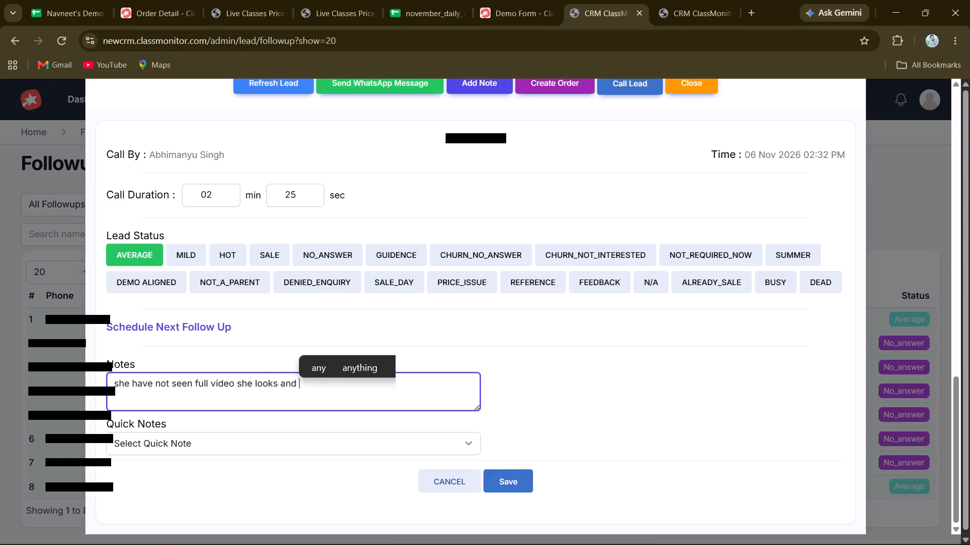
{"action": "type", "text": "revert back"}
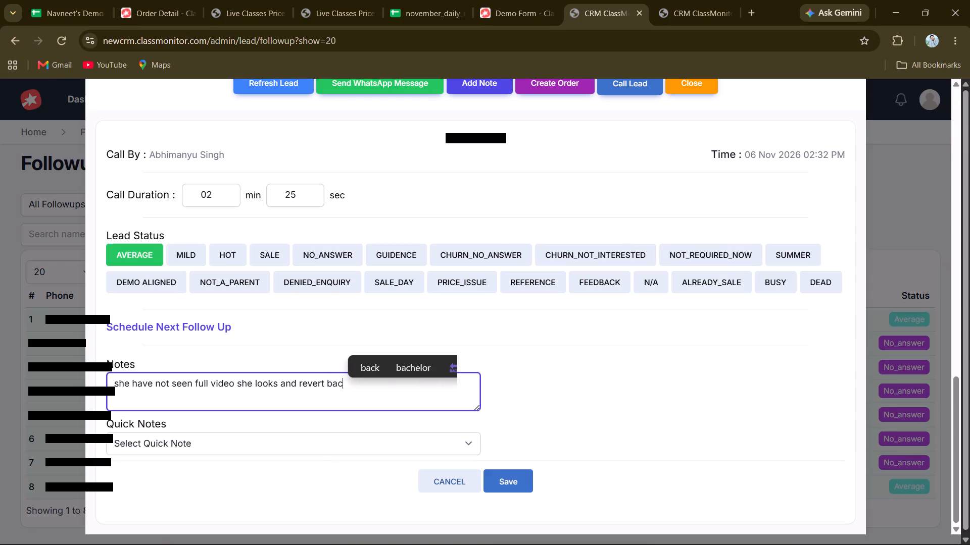
{"action": "key", "text": "space"}
Schedule the lead's next follow-up for Tomorrow Same Time and save the call log.
{"action": "left_click", "coordinate": [169, 326]}
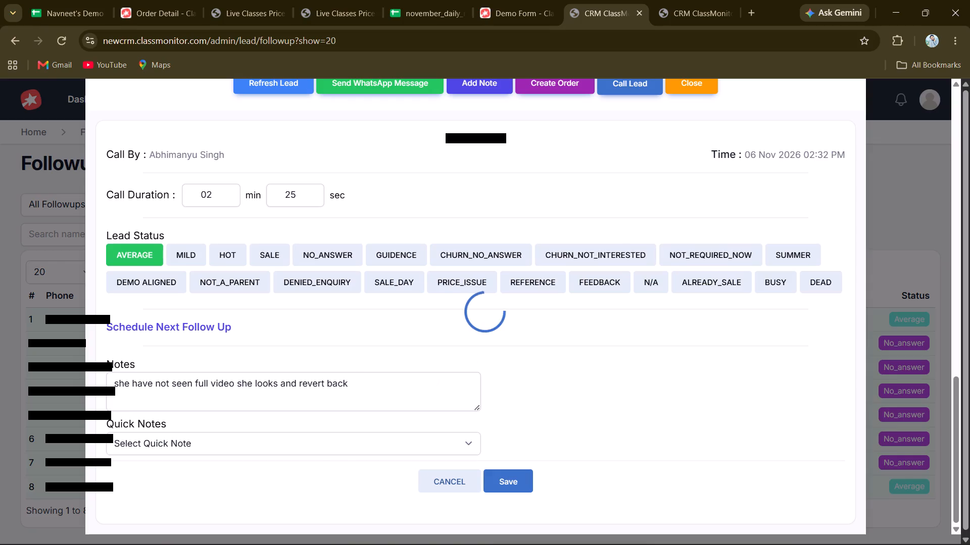
{"action": "left_click", "coordinate": [266, 367]}
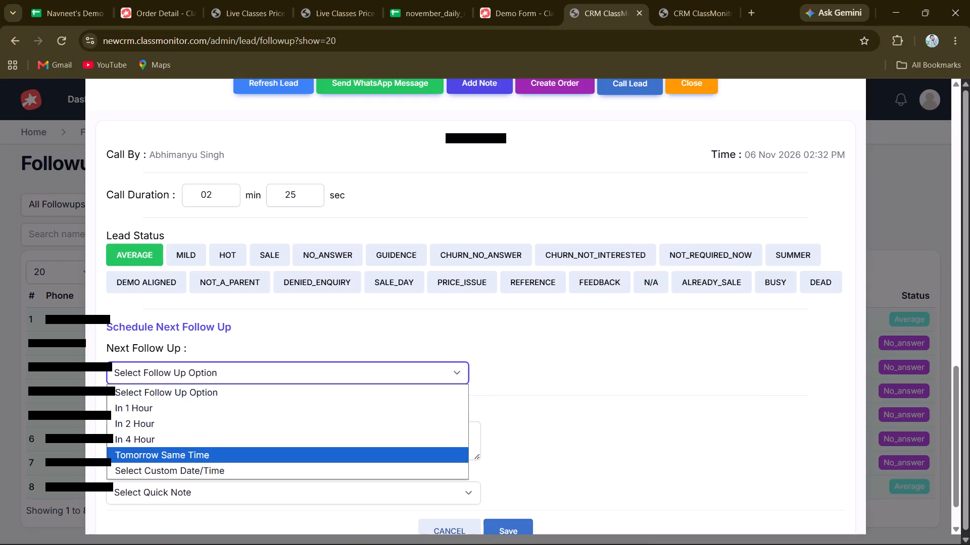
{"action": "left_click", "coordinate": [170, 452]}
{"action": "scroll", "coordinate": [403, 445], "scroll_direction": "down", "scroll_amount": 4}
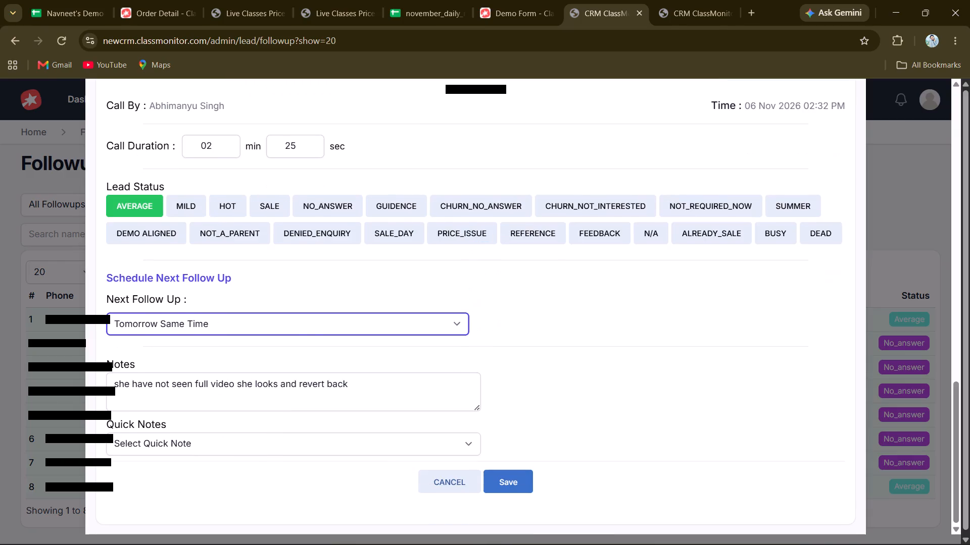
{"action": "left_click", "coordinate": [508, 487]}
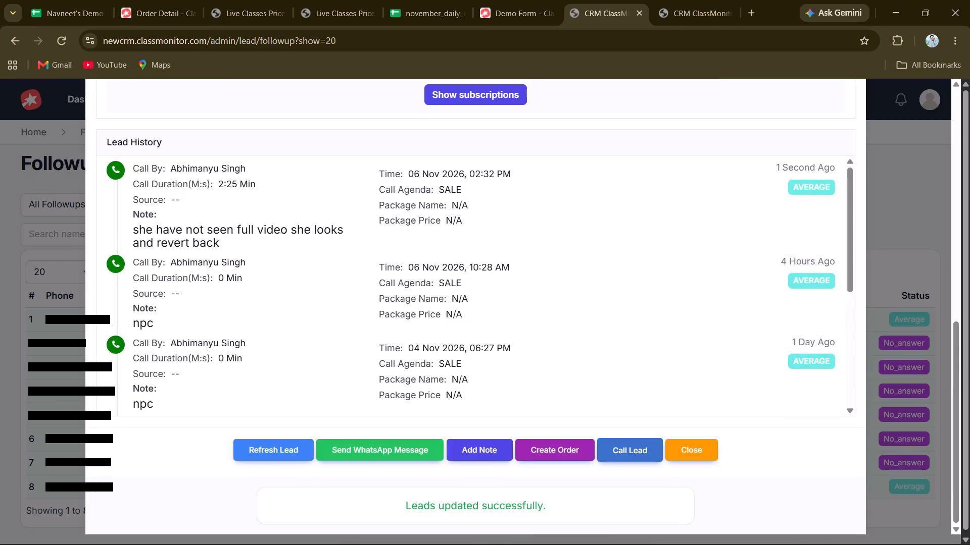